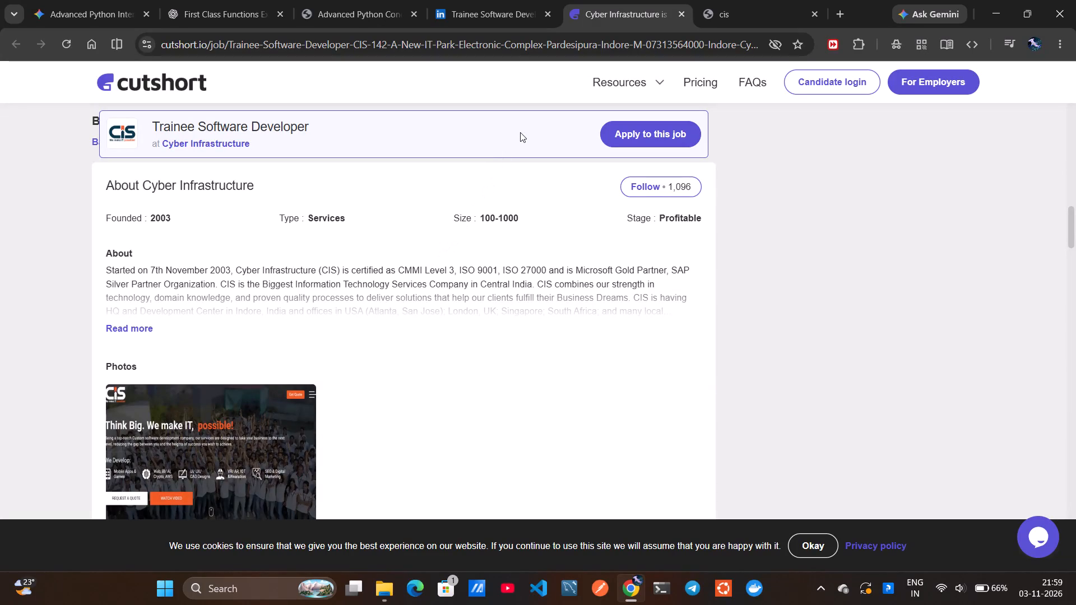
Review the Trainee Software Developer posting at Cyber Infrastructure on Cutshort, back up to its job summary and requirements.
{"action": "left_click", "coordinate": [465, 0]}
{"action": "left_click", "coordinate": [605, 0]}
{"action": "scroll", "coordinate": [602, 173], "scroll_direction": "up", "scroll_amount": 2}
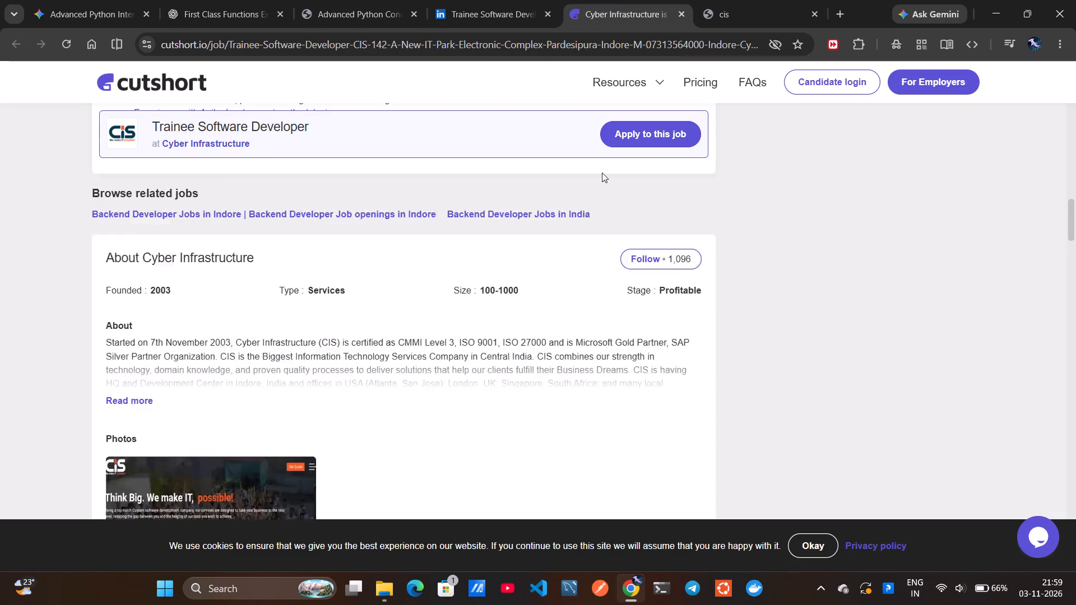
{"action": "scroll", "coordinate": [602, 173], "scroll_direction": "up", "scroll_amount": 2}
{"action": "scroll", "coordinate": [464, 302], "scroll_direction": "up", "scroll_amount": 7}
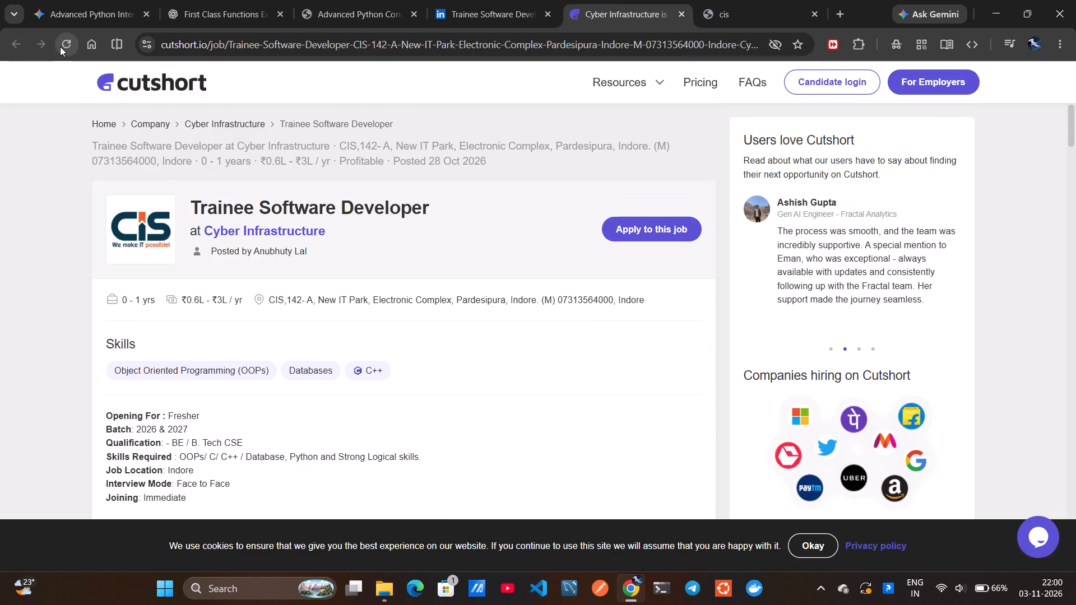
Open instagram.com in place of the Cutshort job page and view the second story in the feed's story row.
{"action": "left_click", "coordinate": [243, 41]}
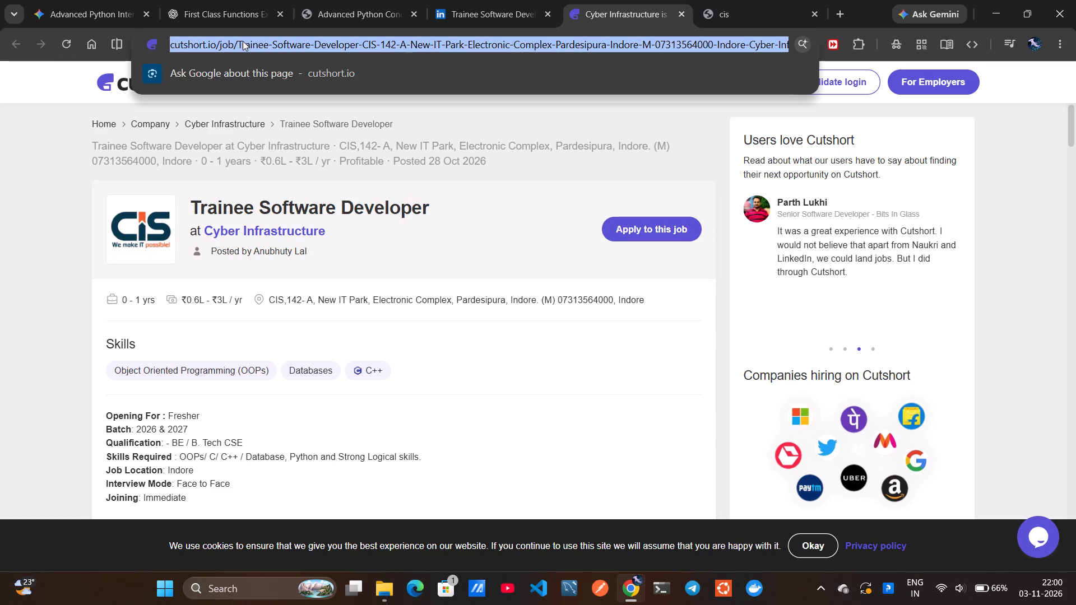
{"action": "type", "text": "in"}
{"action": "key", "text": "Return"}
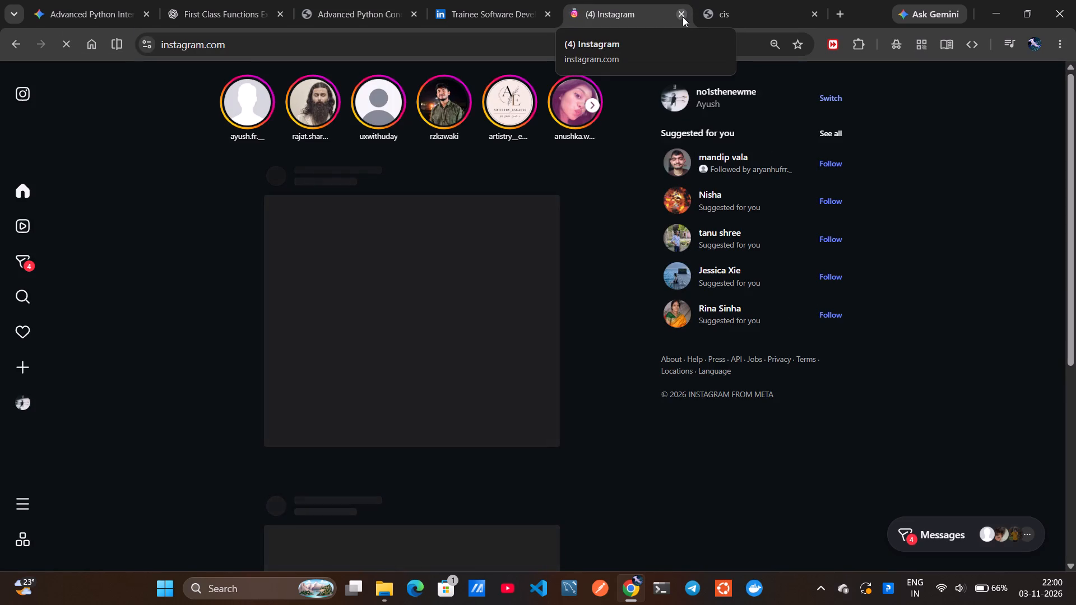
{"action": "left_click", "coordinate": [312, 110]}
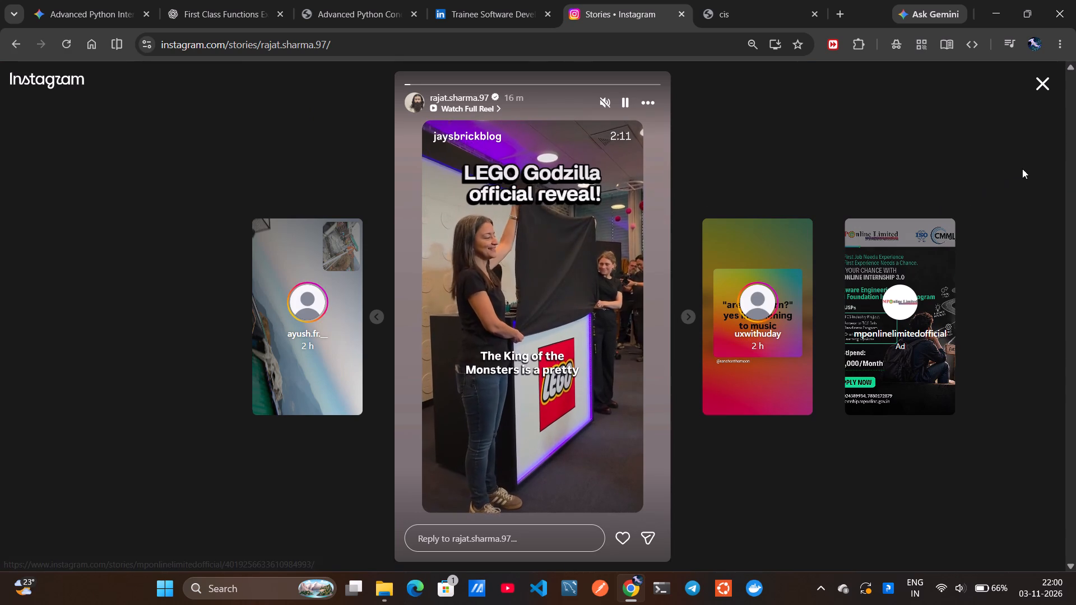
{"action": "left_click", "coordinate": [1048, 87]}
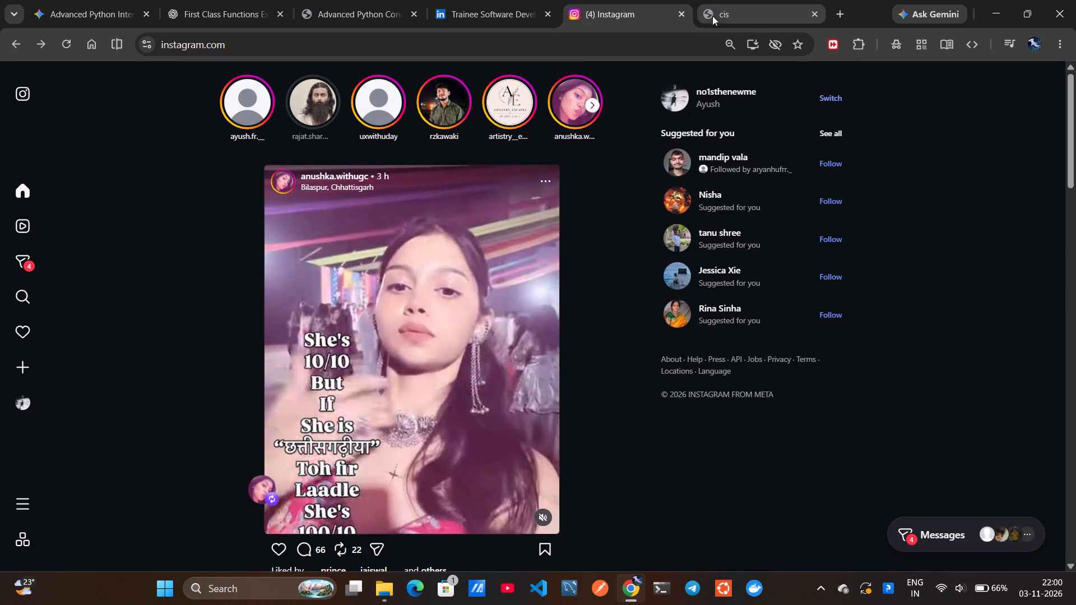
Close the Instagram tab.
{"action": "left_click", "coordinate": [683, 16]}
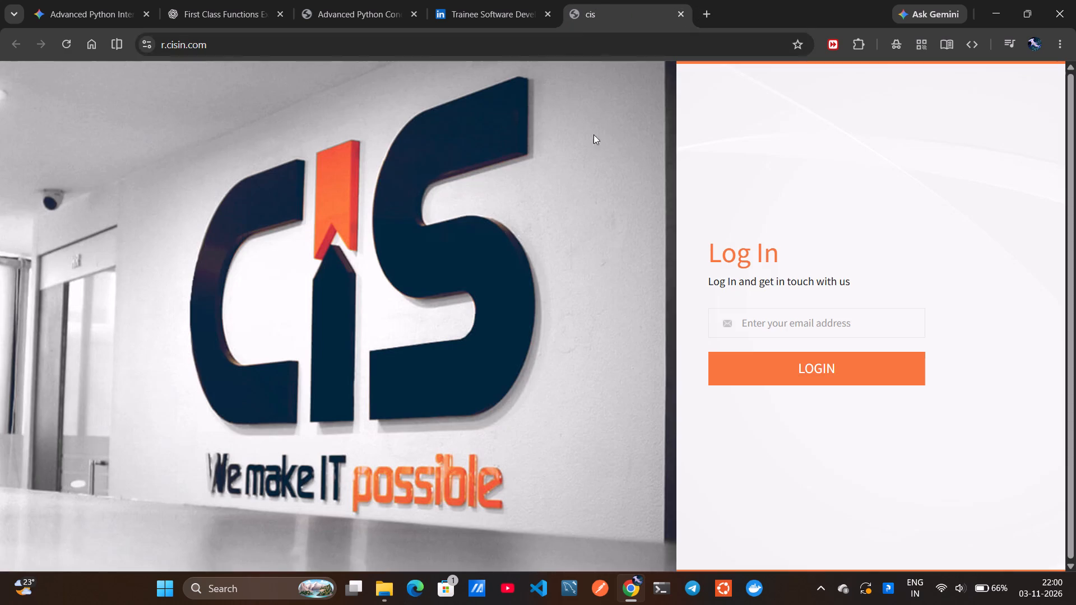
Check the CIS login page's address, r.cisin.com, alongside the LinkedIn Trainee Software Developer posting and return to the posting.
{"action": "left_click", "coordinate": [588, 0]}
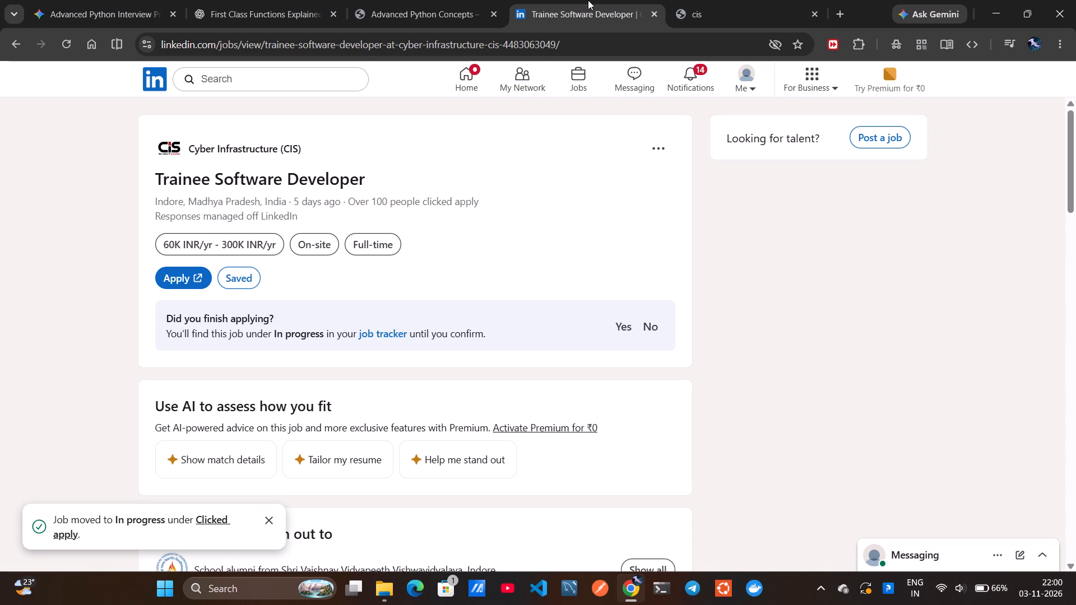
{"action": "left_click", "coordinate": [712, 0]}
{"action": "left_click", "coordinate": [658, 43]}
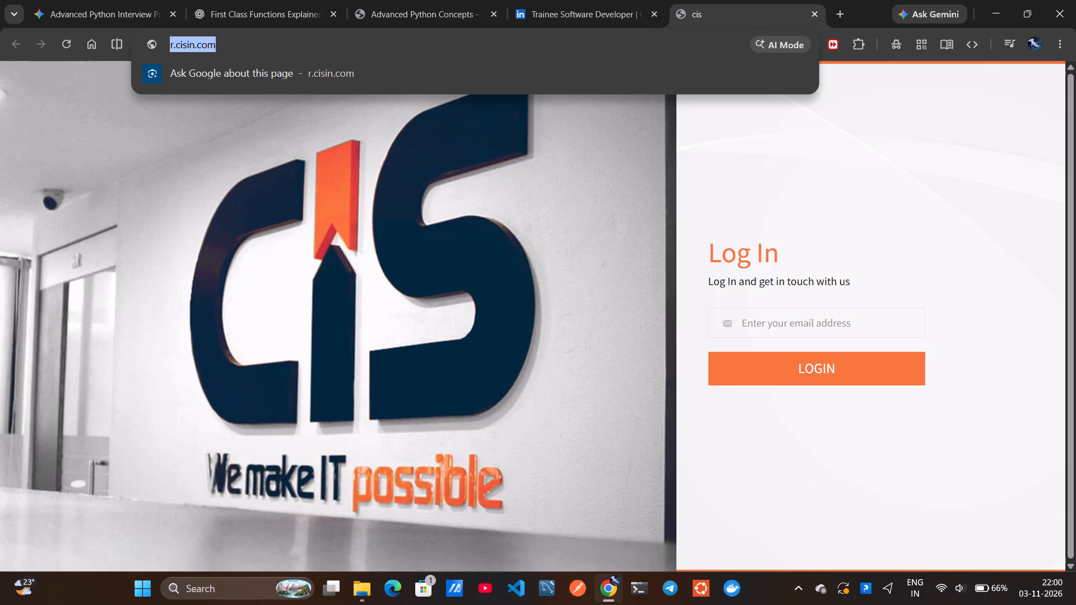
{"action": "left_click", "coordinate": [636, 0]}
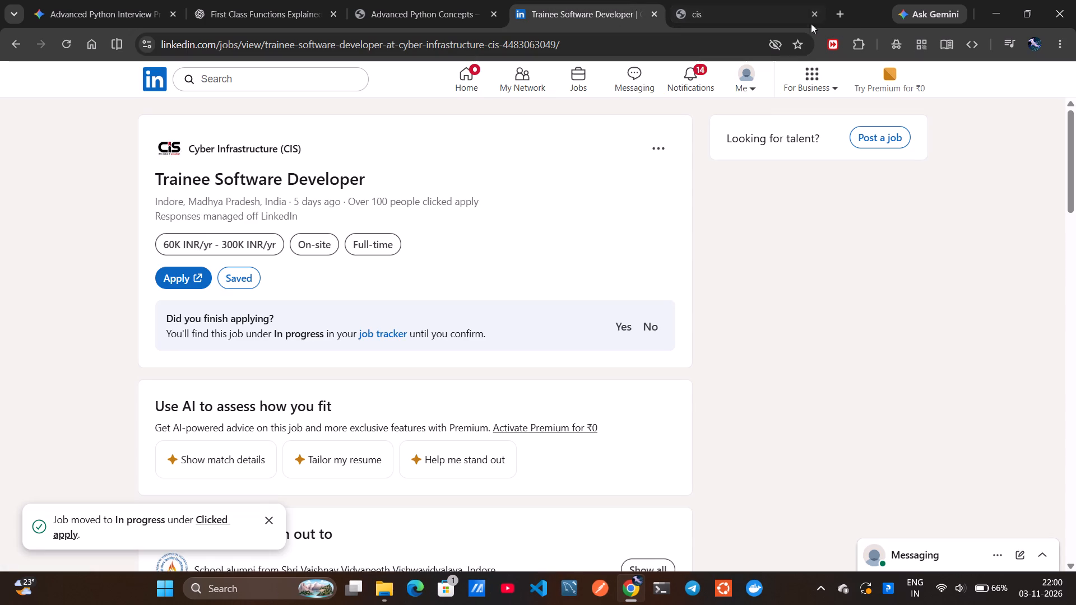
Close the cis browser tab.
{"action": "left_click", "coordinate": [813, 15]}
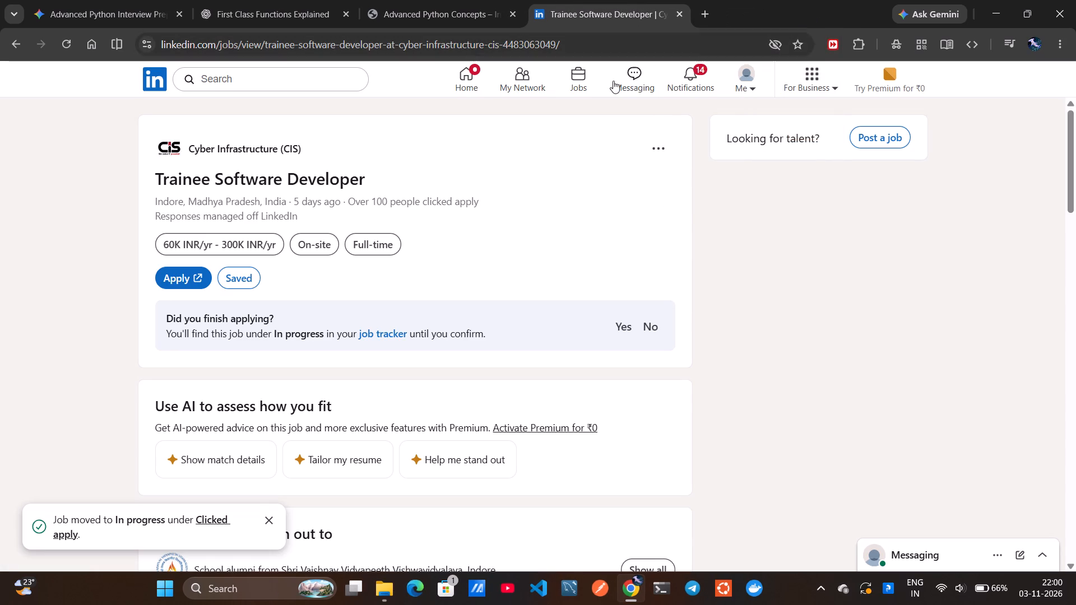
Review the Trainee Software Developer posting from Cyber Infrastructure (CIS), including its About the job section.
{"action": "scroll", "coordinate": [525, 164], "scroll_direction": "down", "scroll_amount": 1}
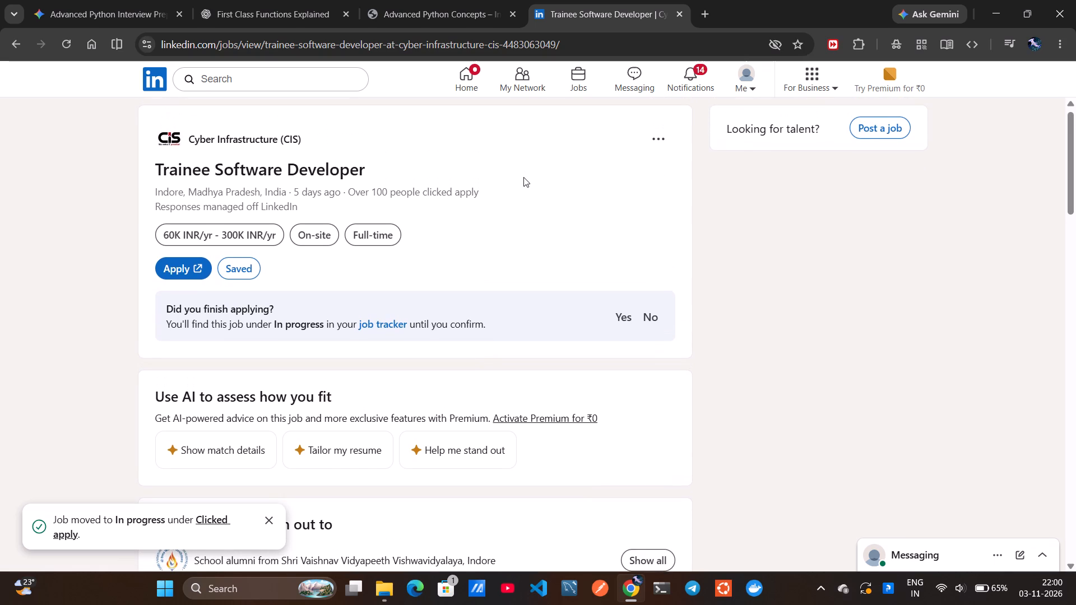
{"action": "scroll", "coordinate": [523, 177], "scroll_direction": "up", "scroll_amount": 1}
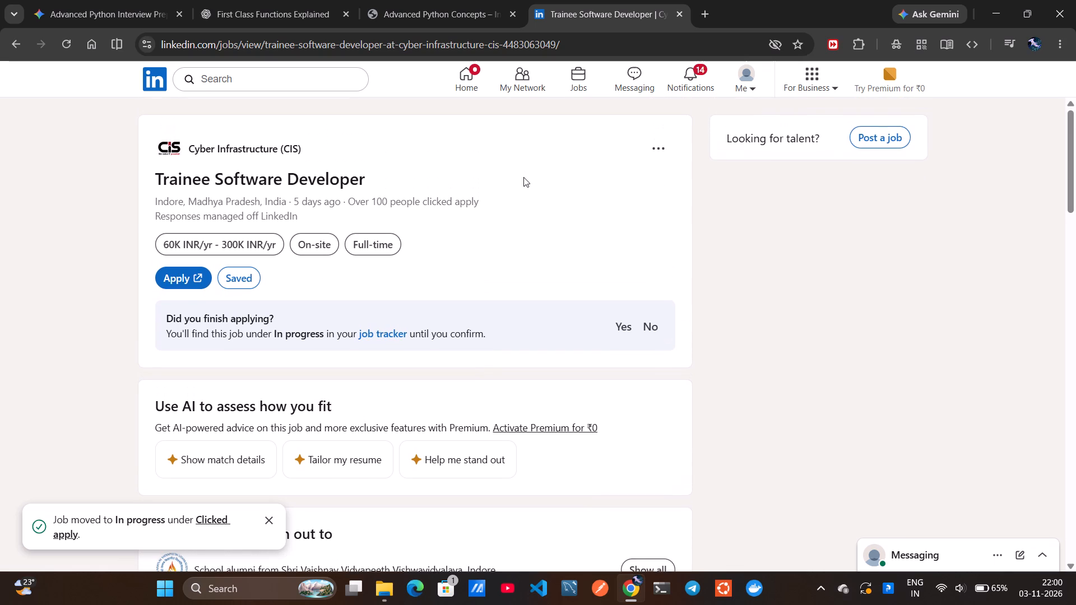
{"action": "scroll", "coordinate": [541, 233], "scroll_direction": "down", "scroll_amount": 1}
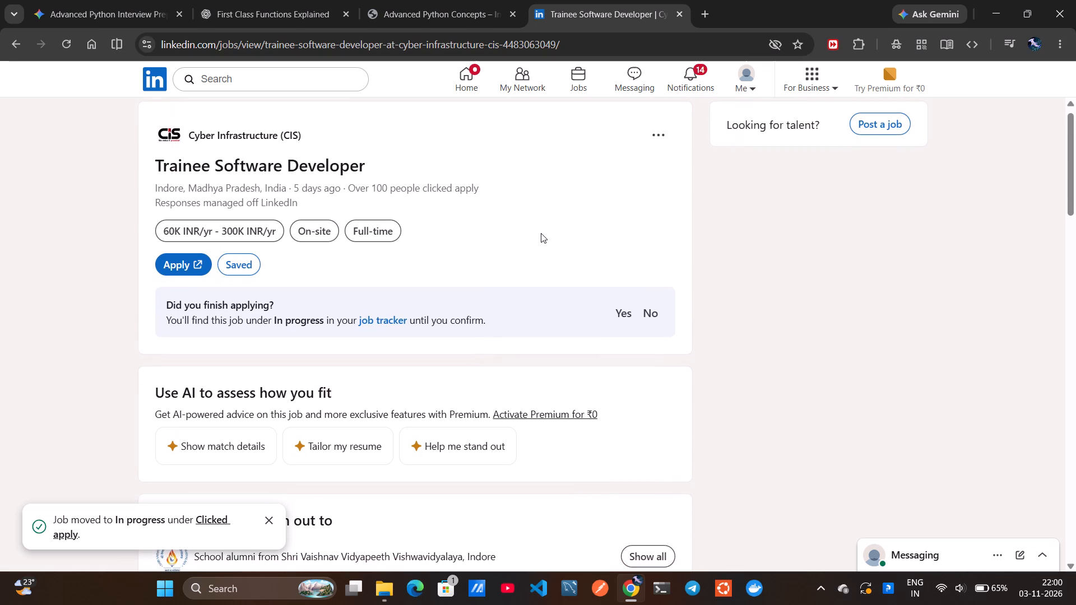
{"action": "scroll", "coordinate": [541, 233], "scroll_direction": "down", "scroll_amount": 2}
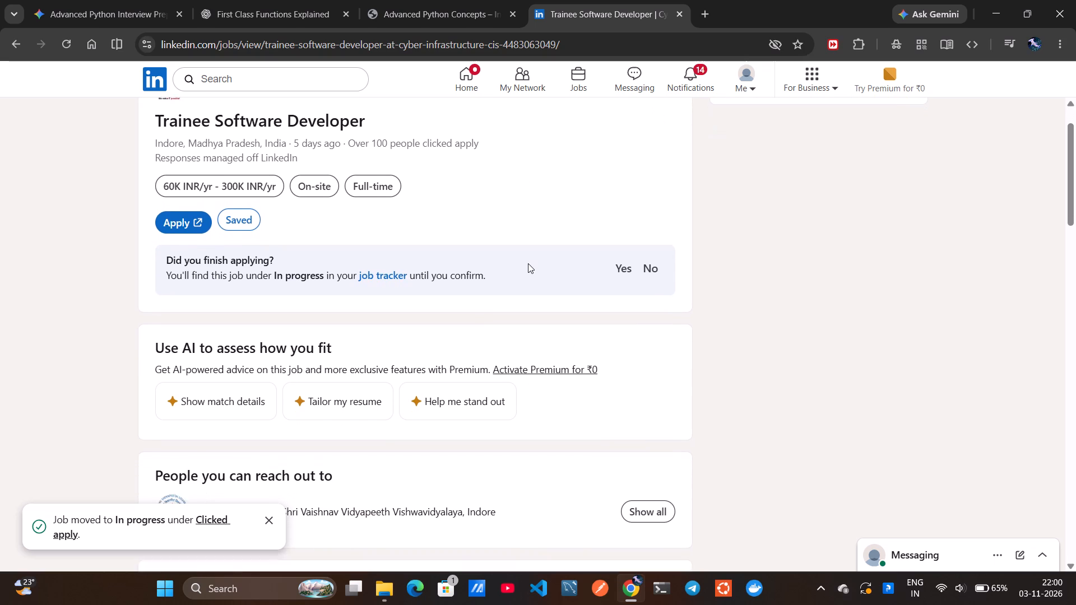
{"action": "scroll", "coordinate": [528, 263], "scroll_direction": "down", "scroll_amount": 2}
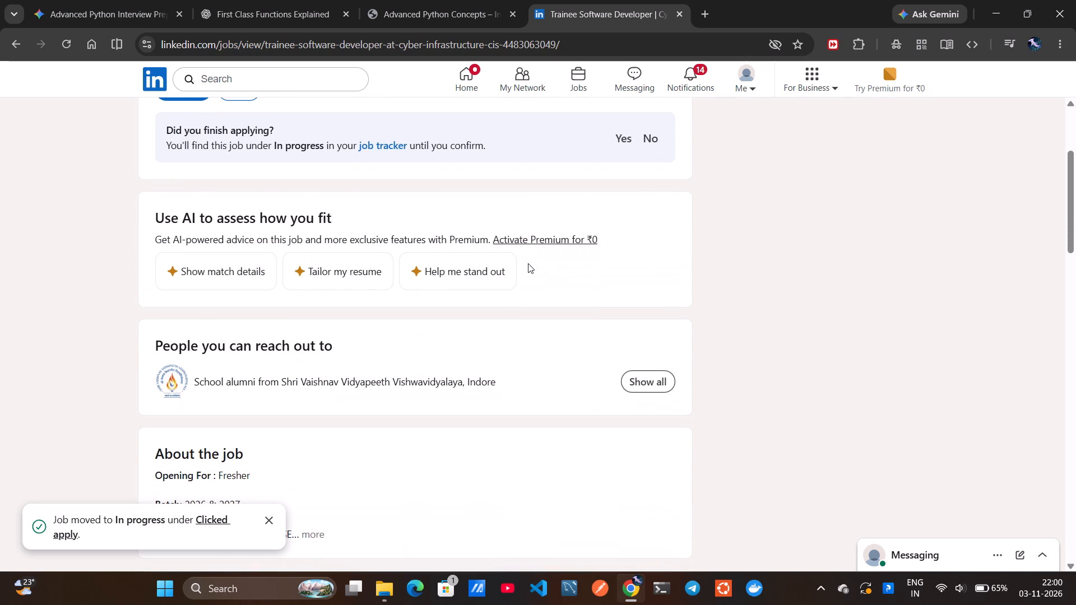
{"action": "scroll", "coordinate": [509, 324], "scroll_direction": "down", "scroll_amount": 2}
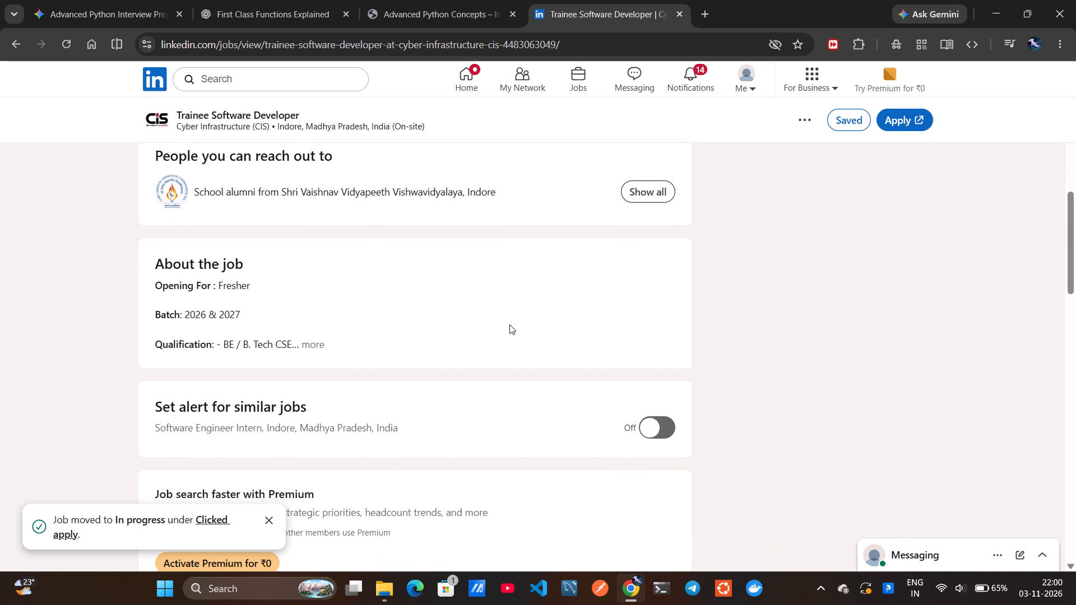
{"action": "scroll", "coordinate": [411, 307], "scroll_direction": "up", "scroll_amount": 6}
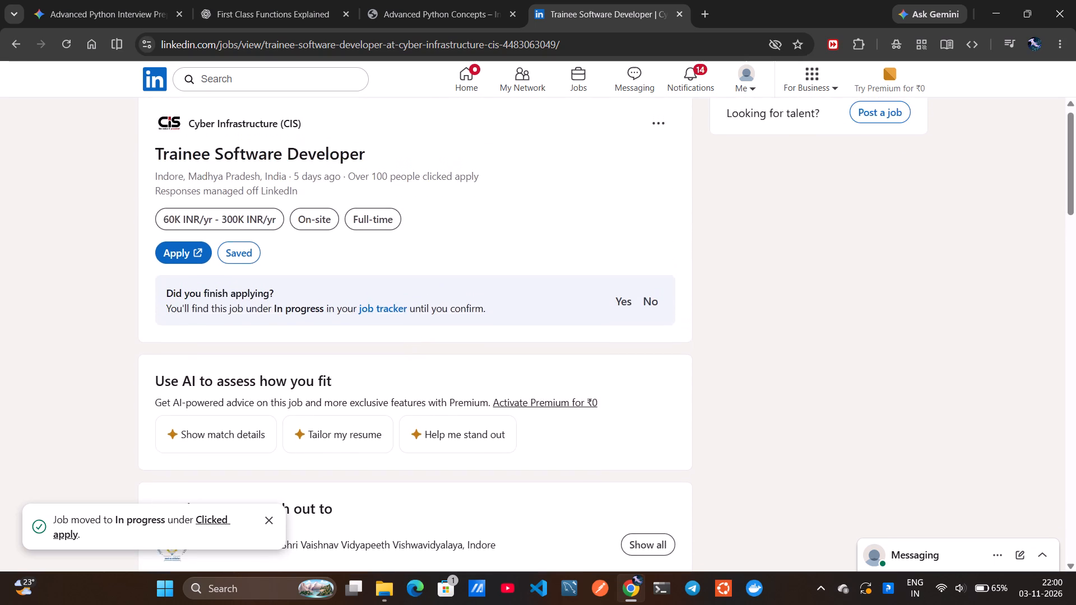
{"action": "scroll", "coordinate": [411, 307], "scroll_direction": "up", "scroll_amount": 2}
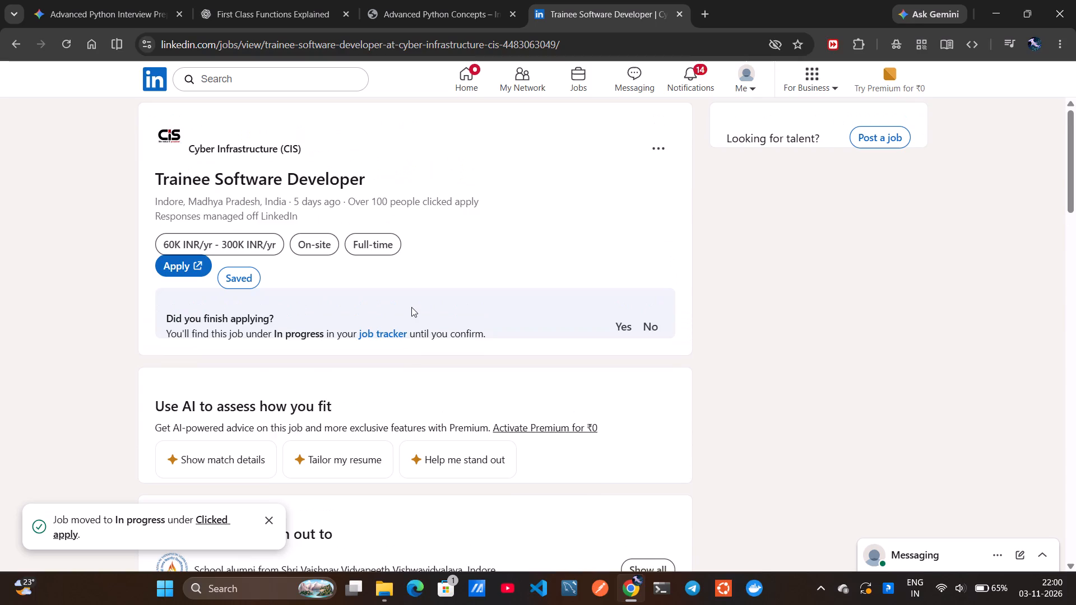
Open the Overleaf projects page in a new browser tab and confirm that the account email address is still correct.
{"action": "left_click", "coordinate": [703, 13]}
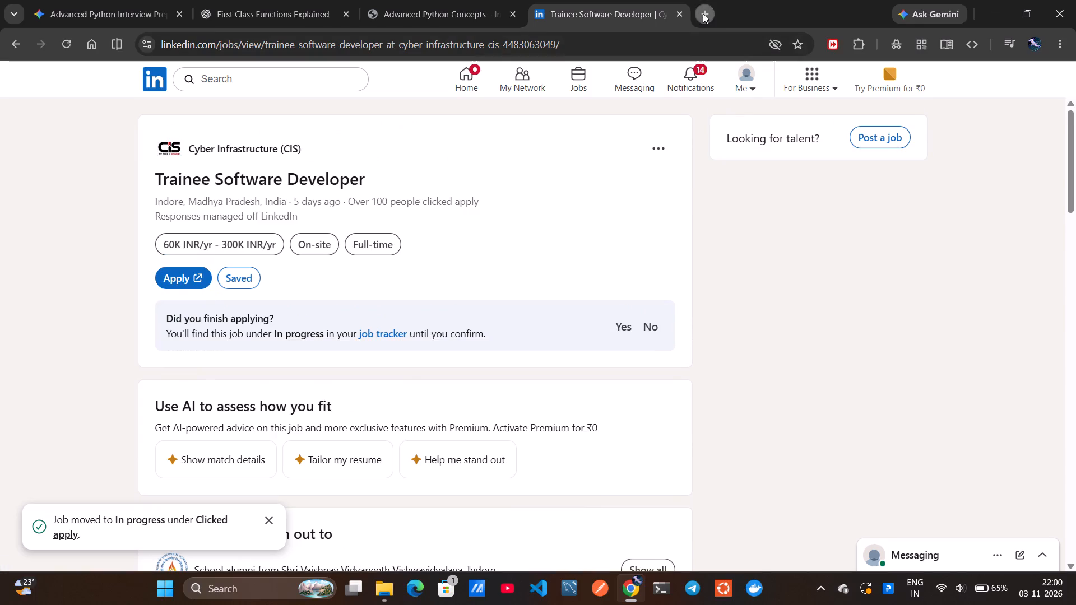
{"action": "type", "text": "over"}
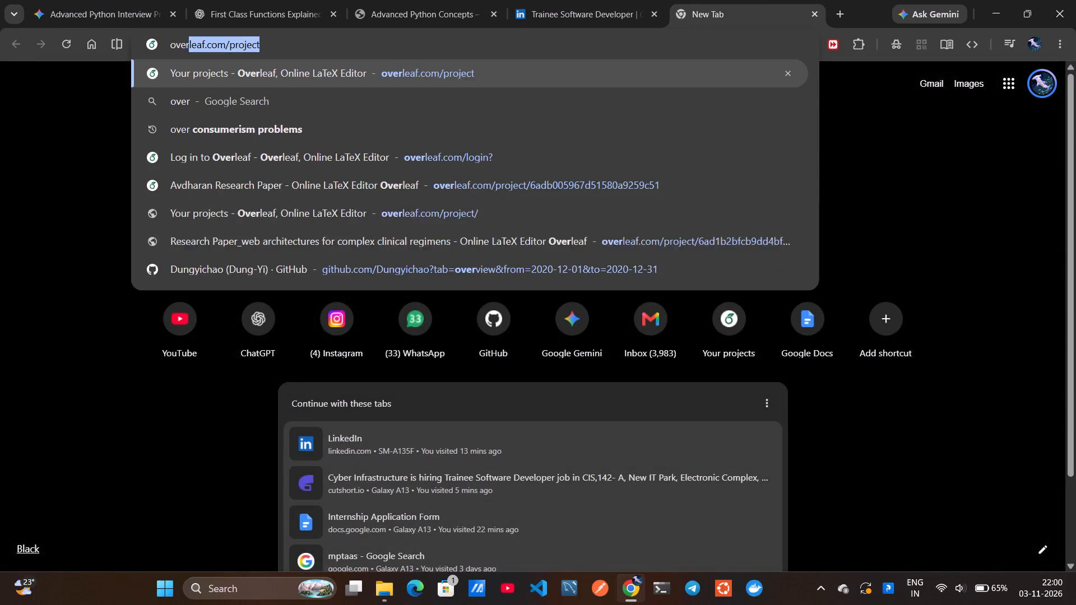
{"action": "key", "text": "Return"}
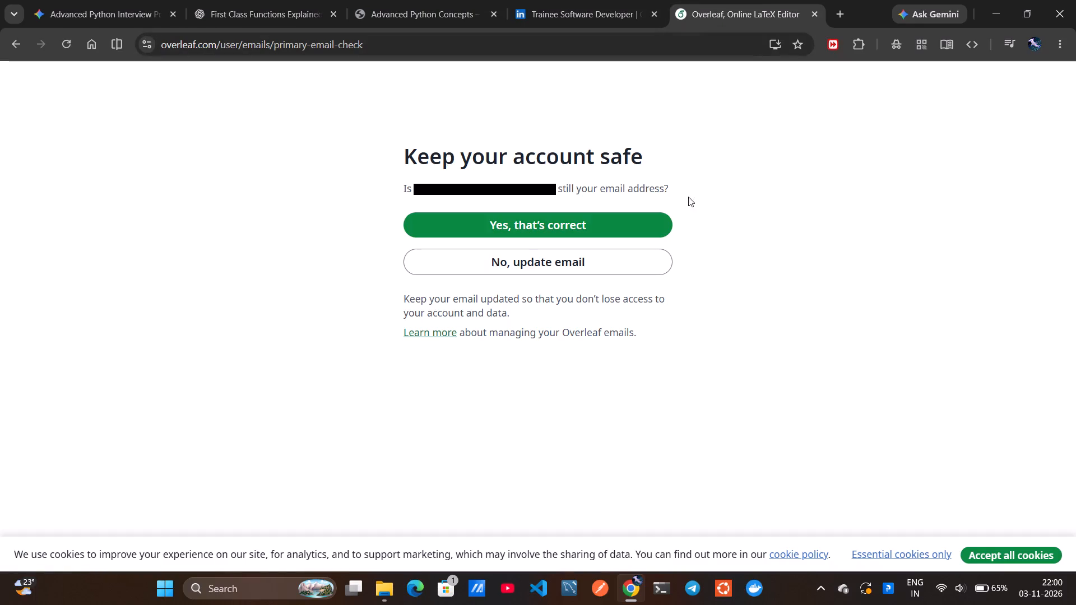
{"action": "left_click", "coordinate": [611, 225]}
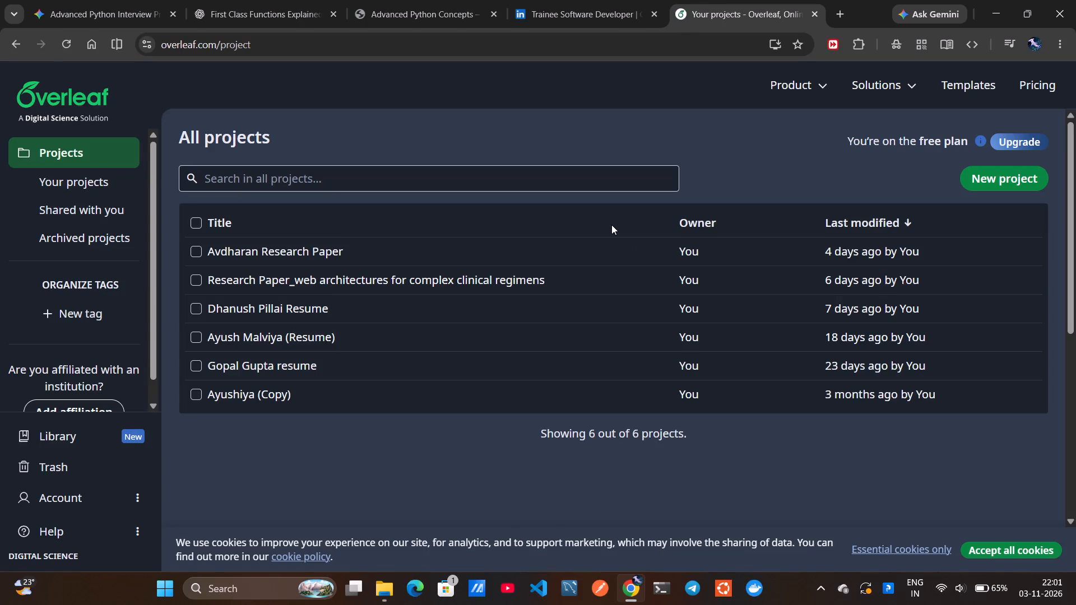
Open the resume project last modified 23 days ago and widen its PDF preview.
{"action": "left_click", "coordinate": [485, 375]}
{"action": "left_click", "coordinate": [291, 363]}
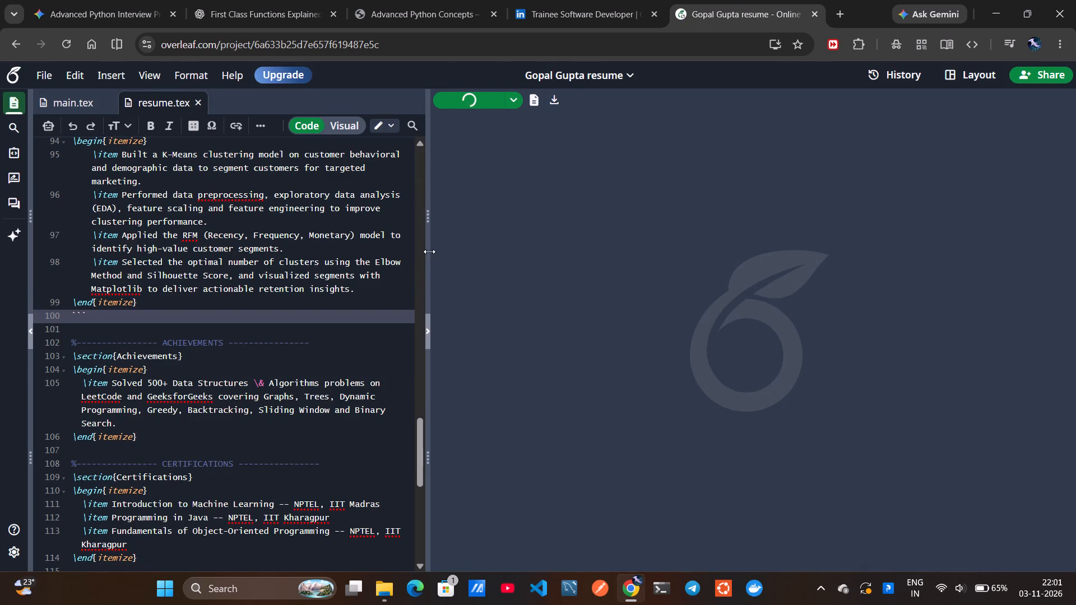
{"action": "left_click_drag", "start_coordinate": [429, 252], "coordinate": [358, 239]}
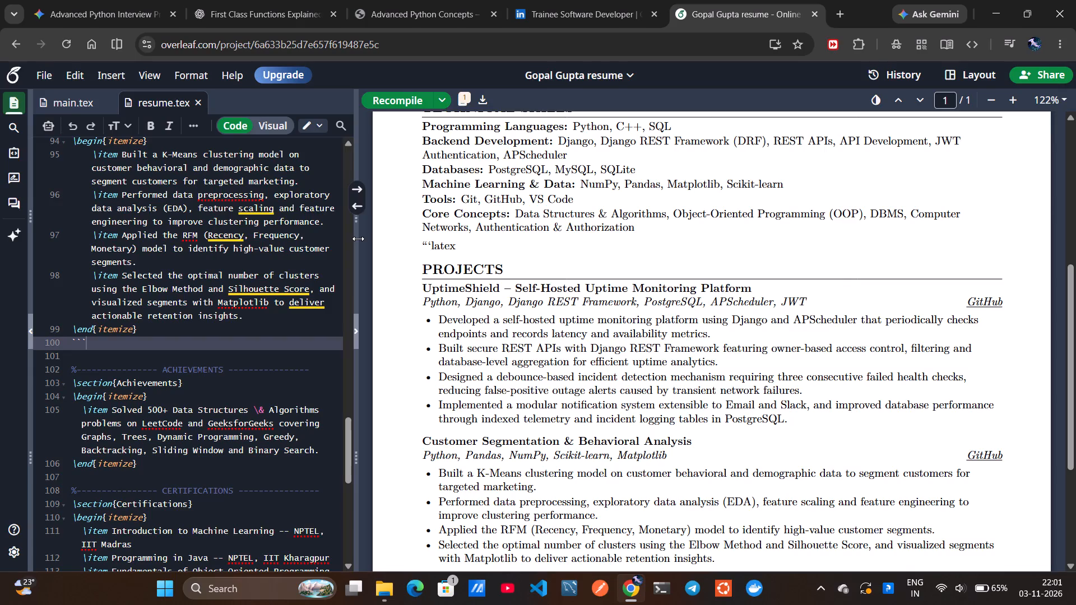
Read through the compiled resume, from the education section through to the certifications.
{"action": "scroll", "coordinate": [615, 325], "scroll_direction": "up", "scroll_amount": 5}
{"action": "scroll", "coordinate": [615, 325], "scroll_direction": "down", "scroll_amount": 1}
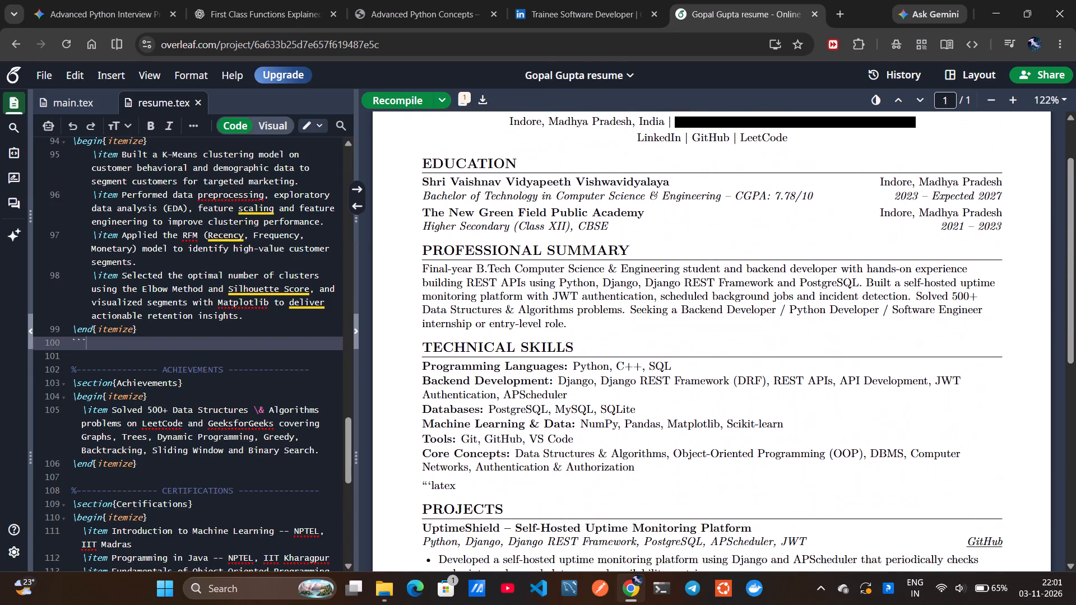
{"action": "scroll", "coordinate": [615, 325], "scroll_direction": "down", "scroll_amount": 1}
{"action": "scroll", "coordinate": [615, 325], "scroll_direction": "up", "scroll_amount": 1}
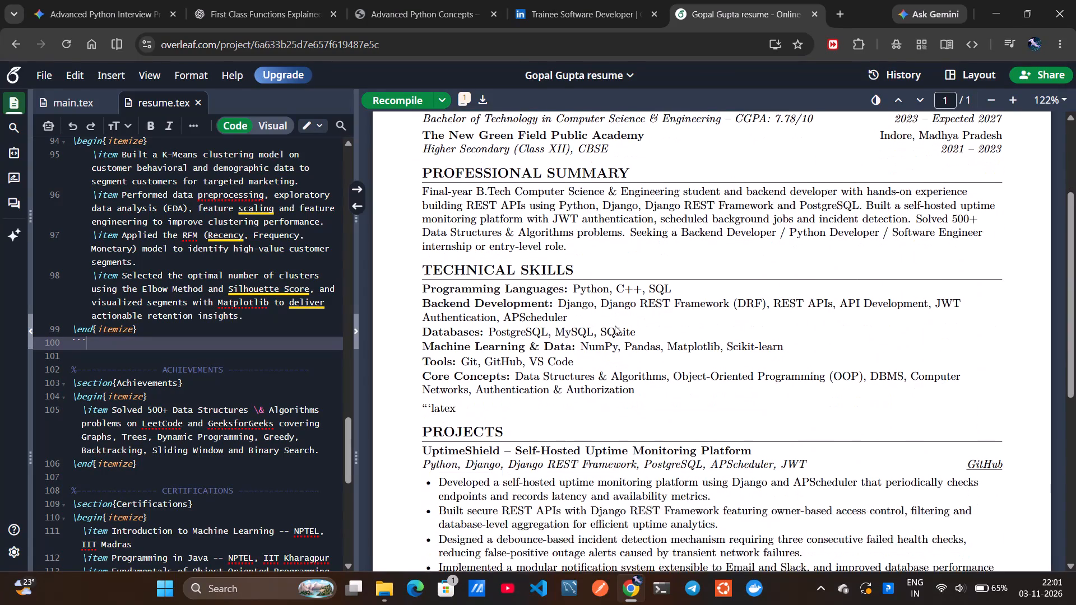
{"action": "scroll", "coordinate": [615, 325], "scroll_direction": "up", "scroll_amount": 1}
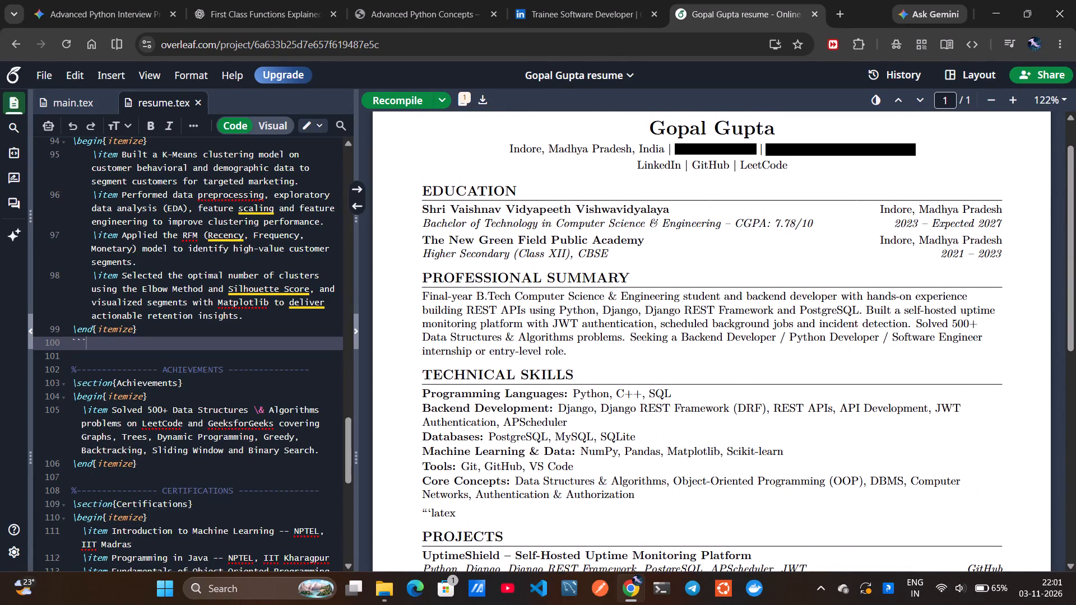
{"action": "scroll", "coordinate": [615, 325], "scroll_direction": "down", "scroll_amount": 6}
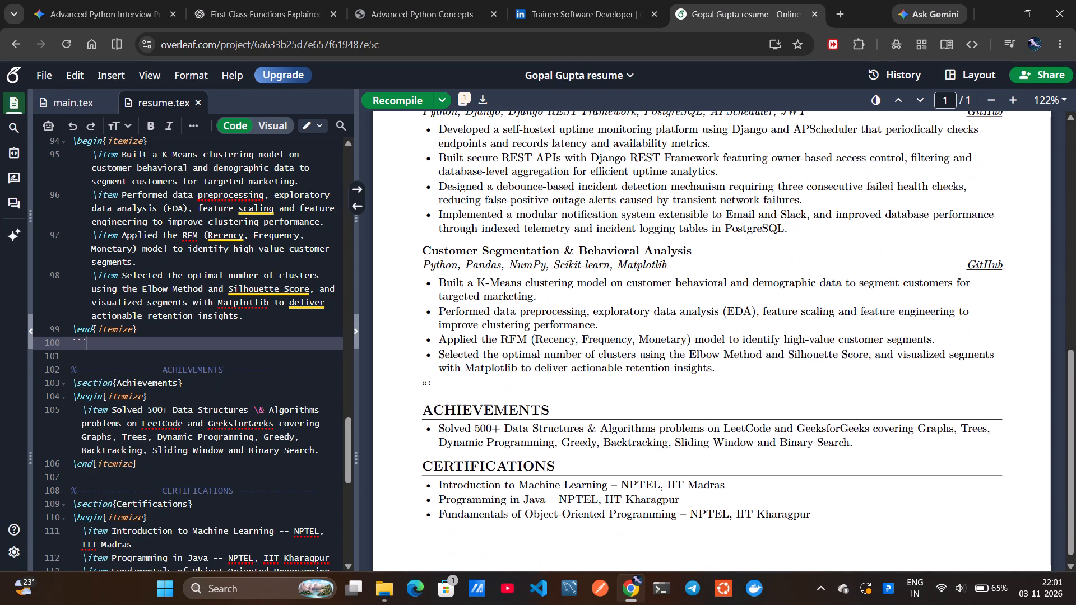
{"action": "scroll", "coordinate": [615, 325], "scroll_direction": "down", "scroll_amount": 2}
Return to the project list and open the resume project last modified 18 days ago.
{"action": "left_click", "coordinate": [18, 36]}
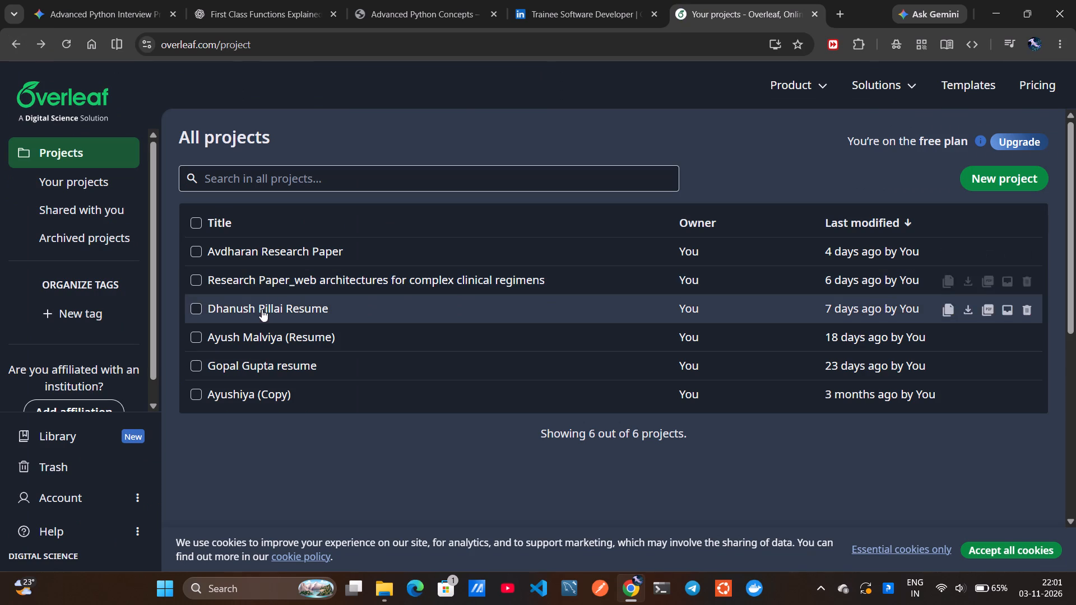
{"action": "left_click", "coordinate": [257, 336]}
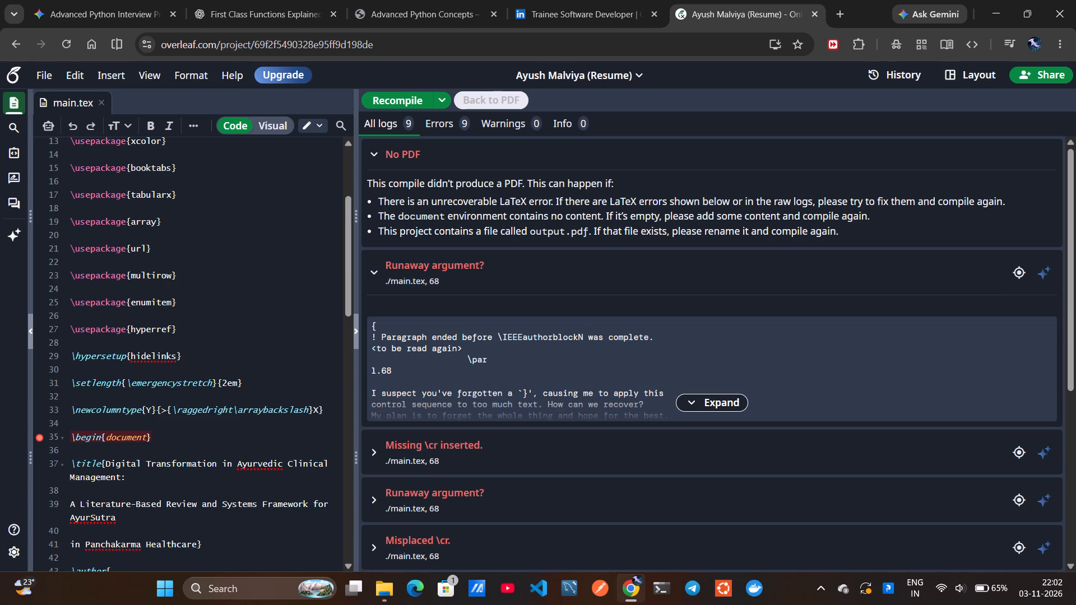
Copy the entire LaTeX source of main.tex.
{"action": "left_click", "coordinate": [276, 206]}
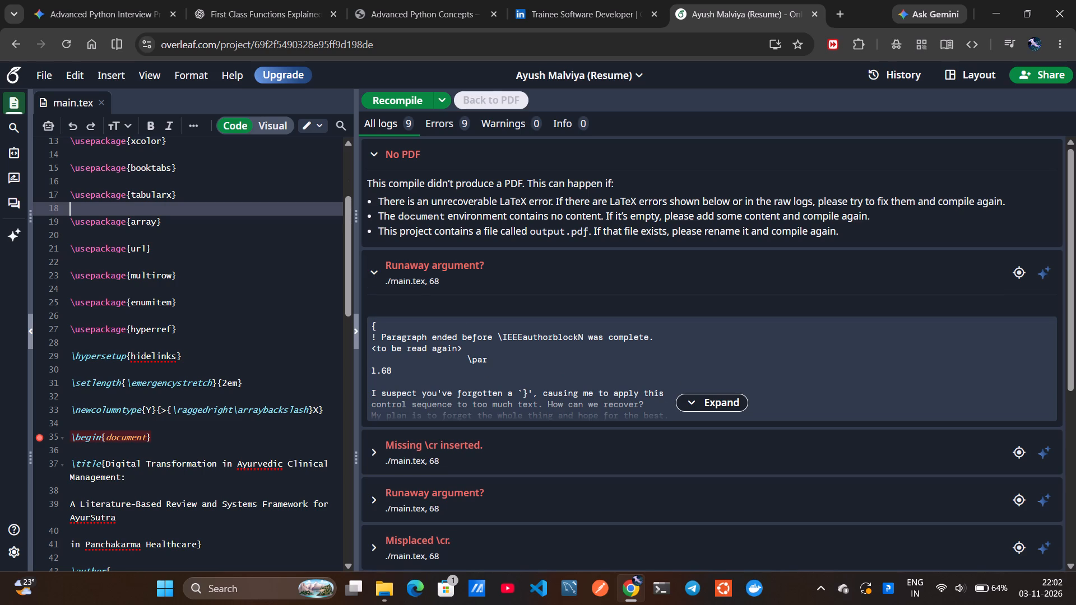
{"action": "key", "text": "ctrl+a"}
{"action": "key", "text": "ctrl+c"}
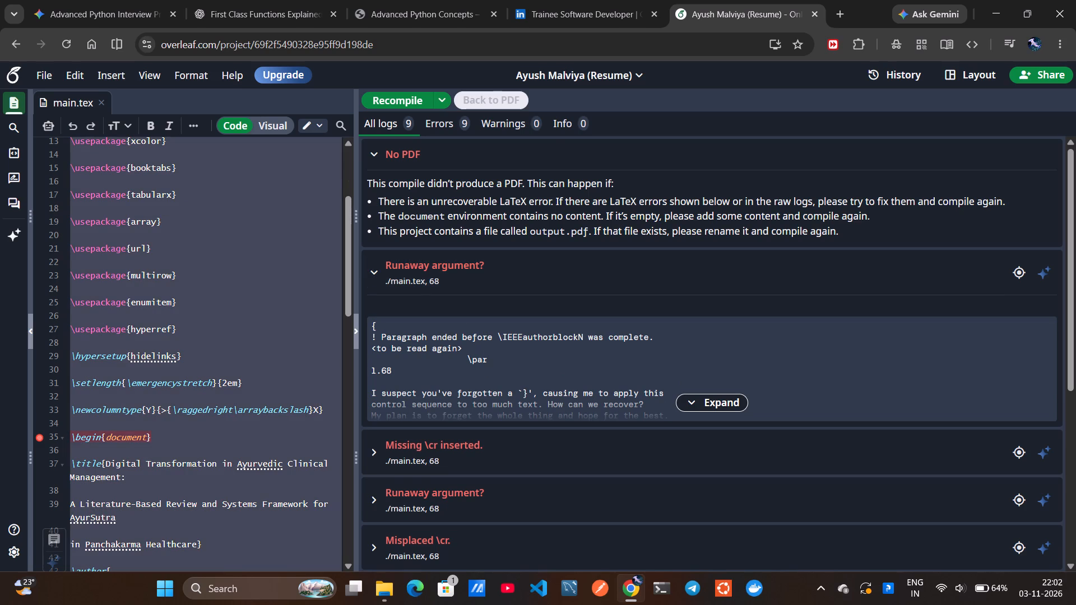
{"action": "left_click", "coordinate": [843, 8]}
{"action": "left_click", "coordinate": [843, 8]}
{"action": "type", "text": "ch"}
{"action": "key", "text": "a"}
{"action": "key", "text": "t"}
{"action": "key", "text": "Return"}
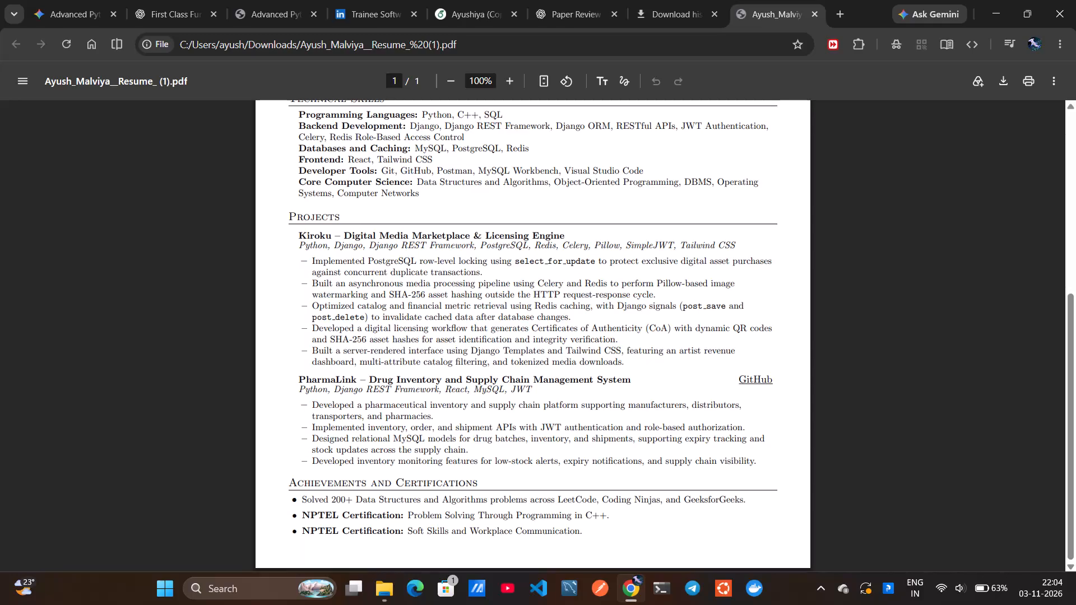
{"action": "scroll", "coordinate": [630, 134], "scroll_direction": "up", "scroll_amount": 8}
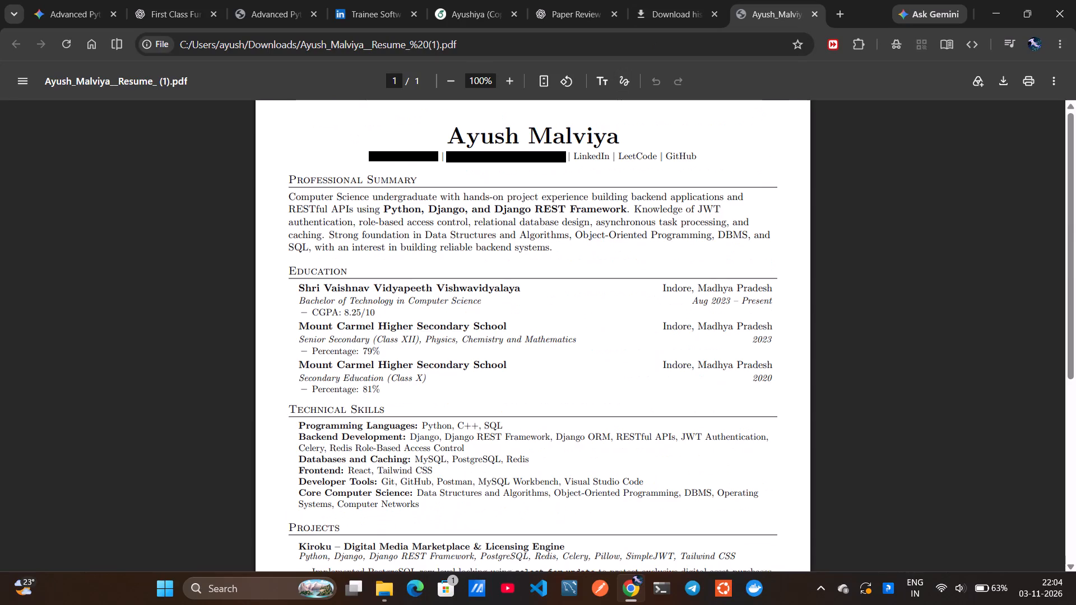
{"action": "scroll", "coordinate": [630, 134], "scroll_direction": "up", "scroll_amount": 8}
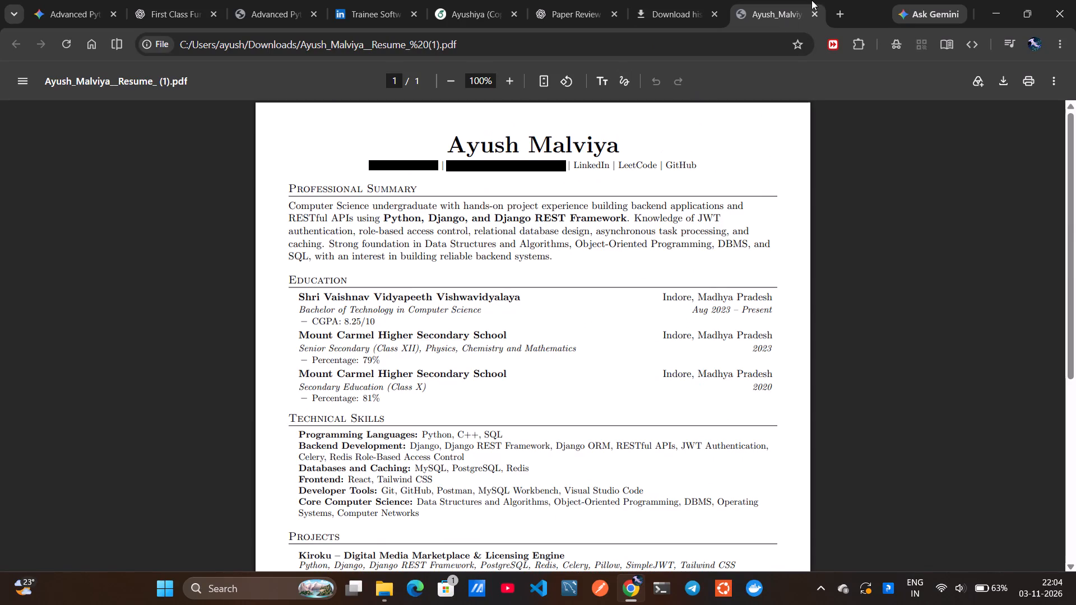
Search the download history for "resume" and open the October 15 resume PDF numbered (9).
{"action": "left_click", "coordinate": [657, 0]}
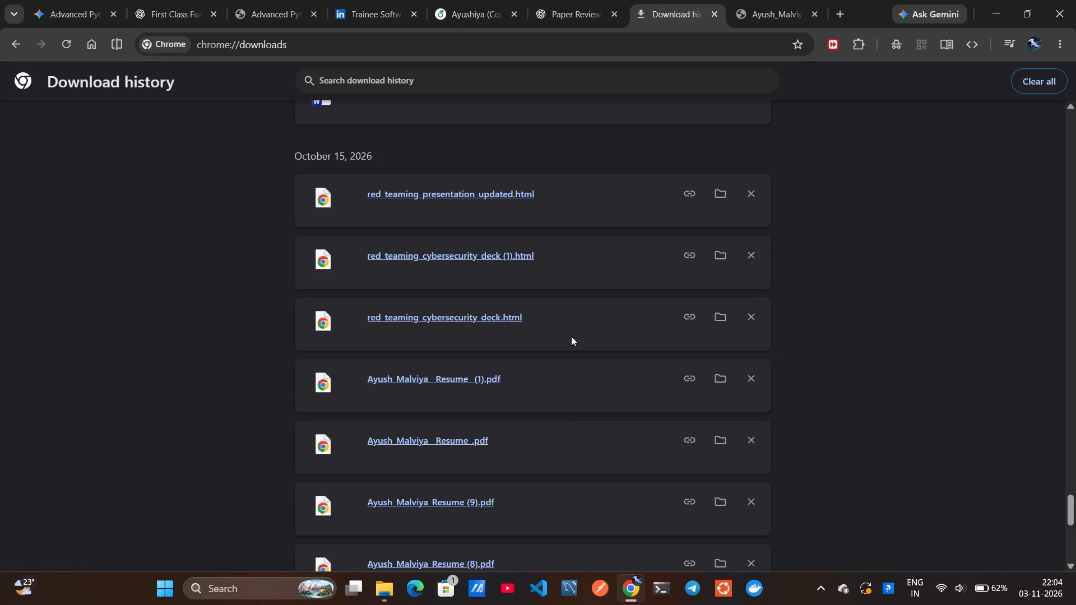
{"action": "scroll", "coordinate": [571, 336], "scroll_direction": "up", "scroll_amount": 1}
{"action": "left_click", "coordinate": [606, 78]}
{"action": "type", "text": "resume"}
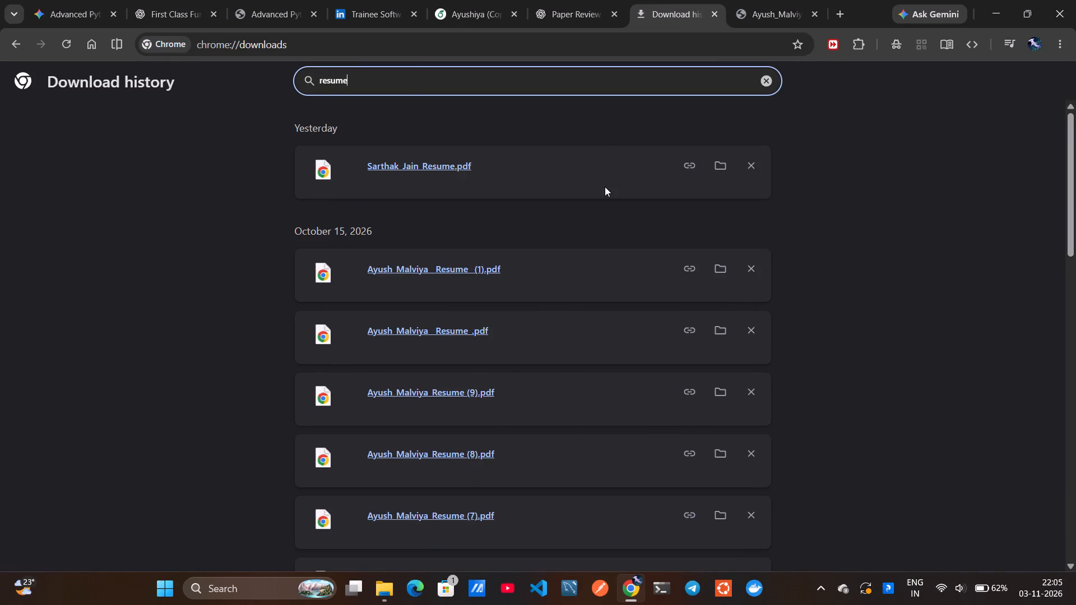
{"action": "scroll", "coordinate": [605, 187], "scroll_direction": "down", "scroll_amount": 2}
{"action": "scroll", "coordinate": [470, 322], "scroll_direction": "down", "scroll_amount": 1}
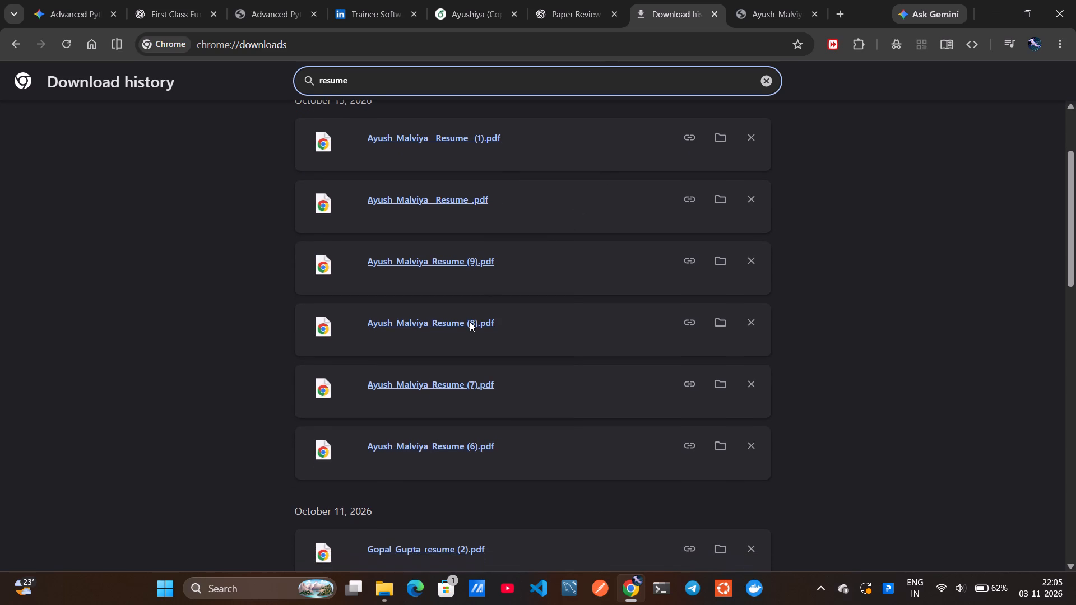
{"action": "scroll", "coordinate": [470, 322], "scroll_direction": "down", "scroll_amount": 1}
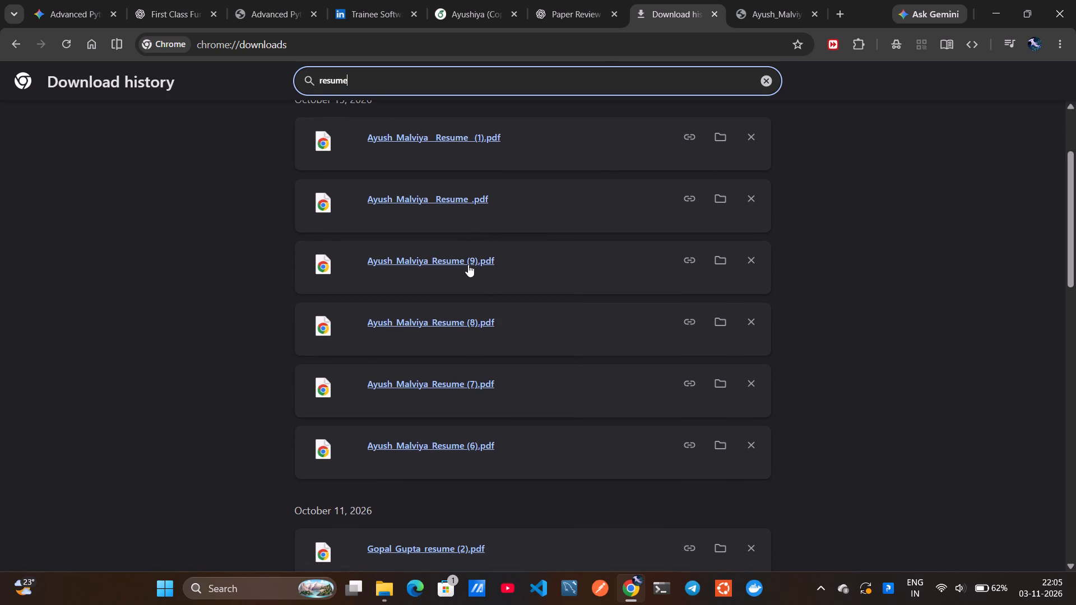
{"action": "left_click", "coordinate": [471, 260]}
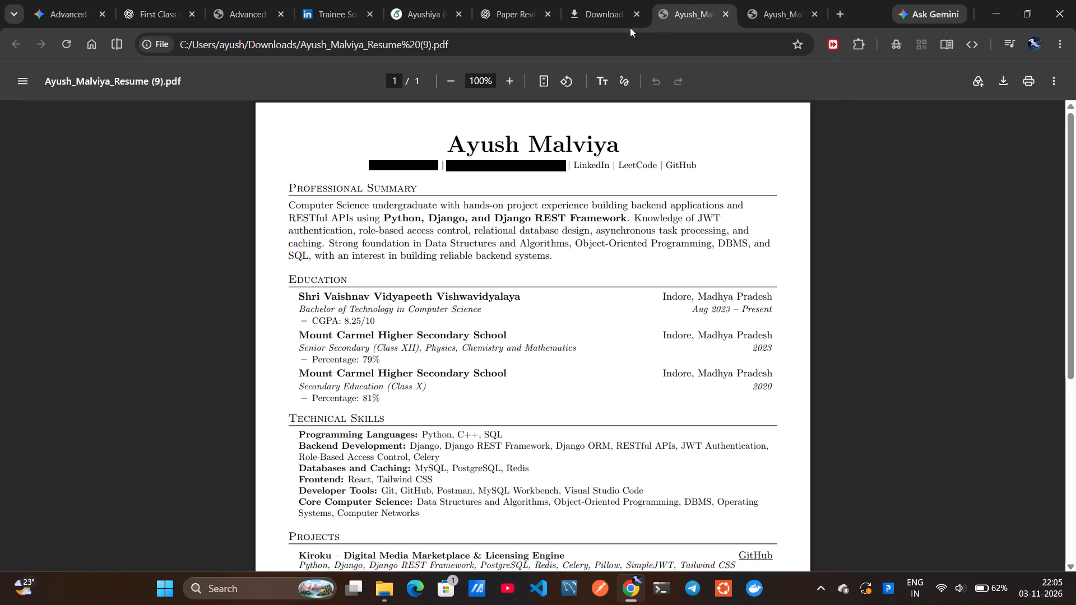
Return to the download history's resume results and examine the older resume files down to July 2026.
{"action": "left_click", "coordinate": [590, 0]}
{"action": "scroll", "coordinate": [513, 245], "scroll_direction": "down", "scroll_amount": 1}
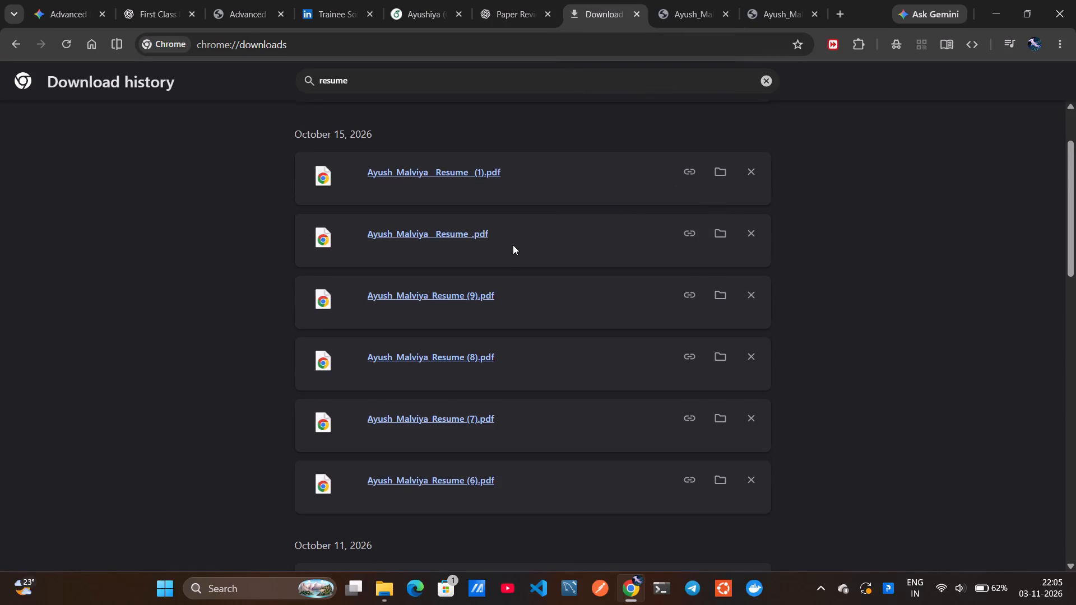
{"action": "scroll", "coordinate": [513, 245], "scroll_direction": "down", "scroll_amount": 6}
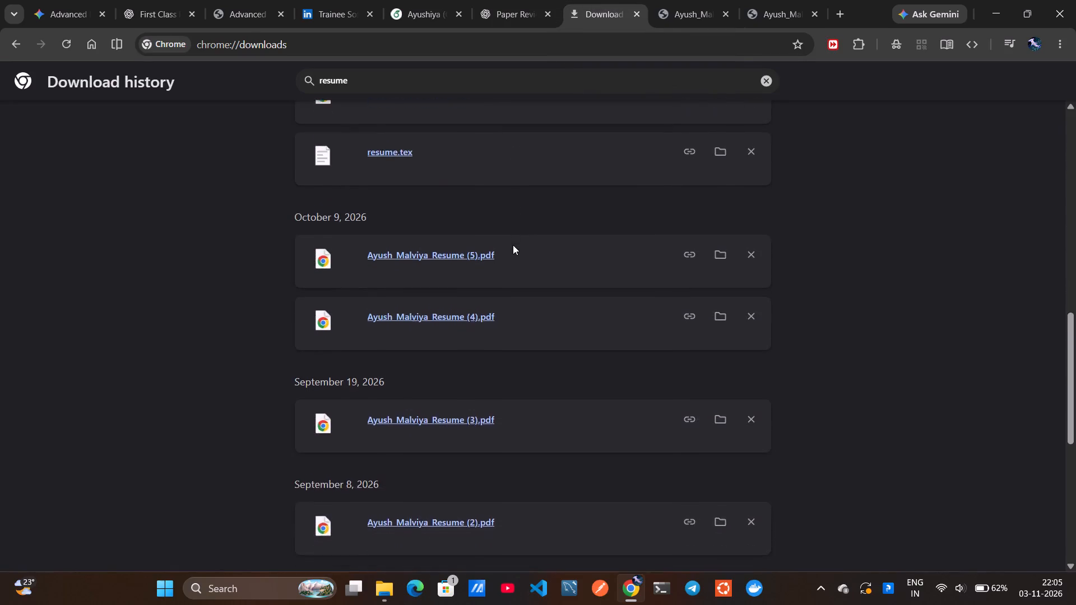
{"action": "scroll", "coordinate": [513, 245], "scroll_direction": "down", "scroll_amount": 7}
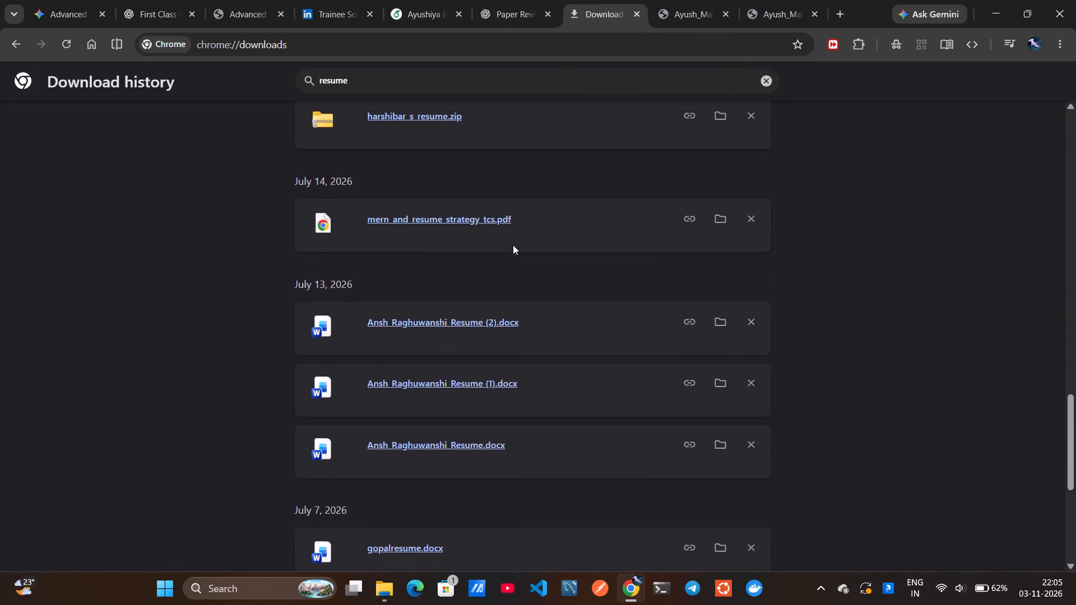
{"action": "scroll", "coordinate": [513, 245], "scroll_direction": "down", "scroll_amount": 1}
Go back to the opened resume PDF numbered (9) and review its skills, projects and certifications.
{"action": "left_click", "coordinate": [702, 0]}
{"action": "scroll", "coordinate": [633, 258], "scroll_direction": "down", "scroll_amount": 2}
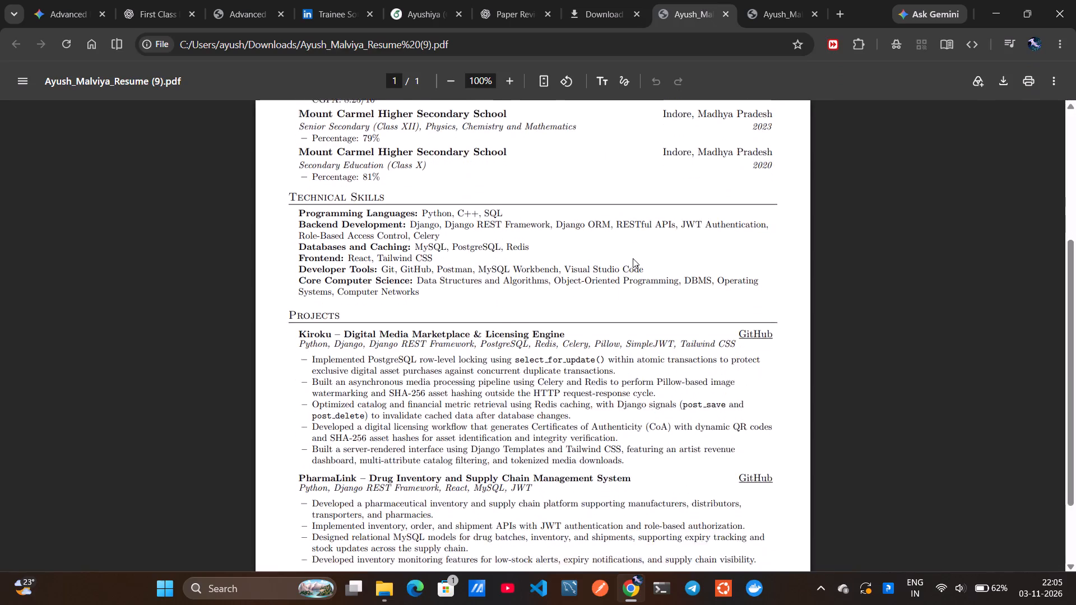
{"action": "scroll", "coordinate": [633, 258], "scroll_direction": "down", "scroll_amount": 2}
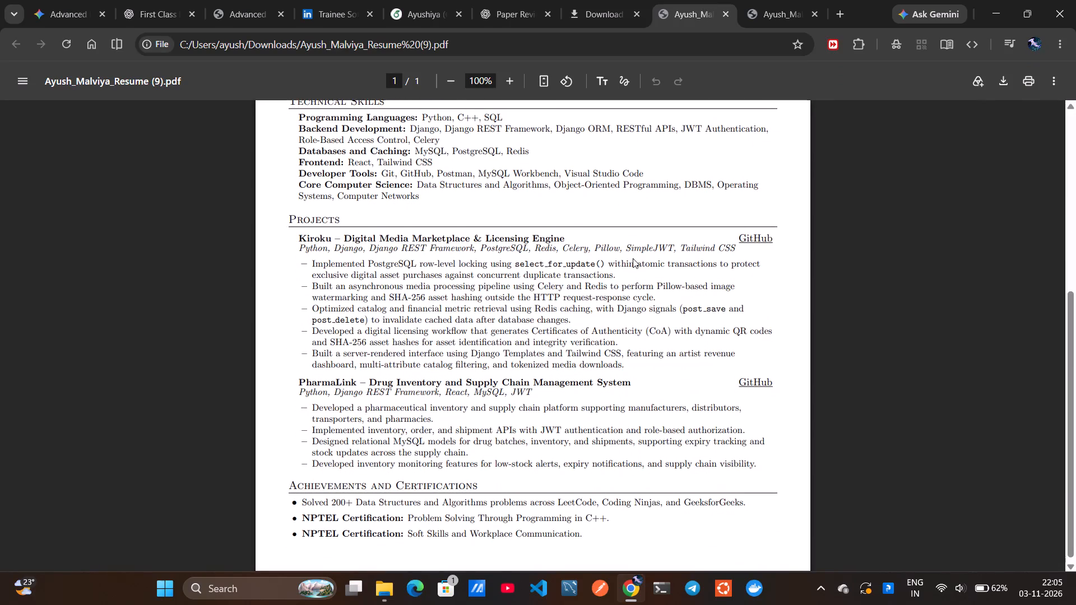
{"action": "scroll", "coordinate": [633, 258], "scroll_direction": "up", "scroll_amount": 6}
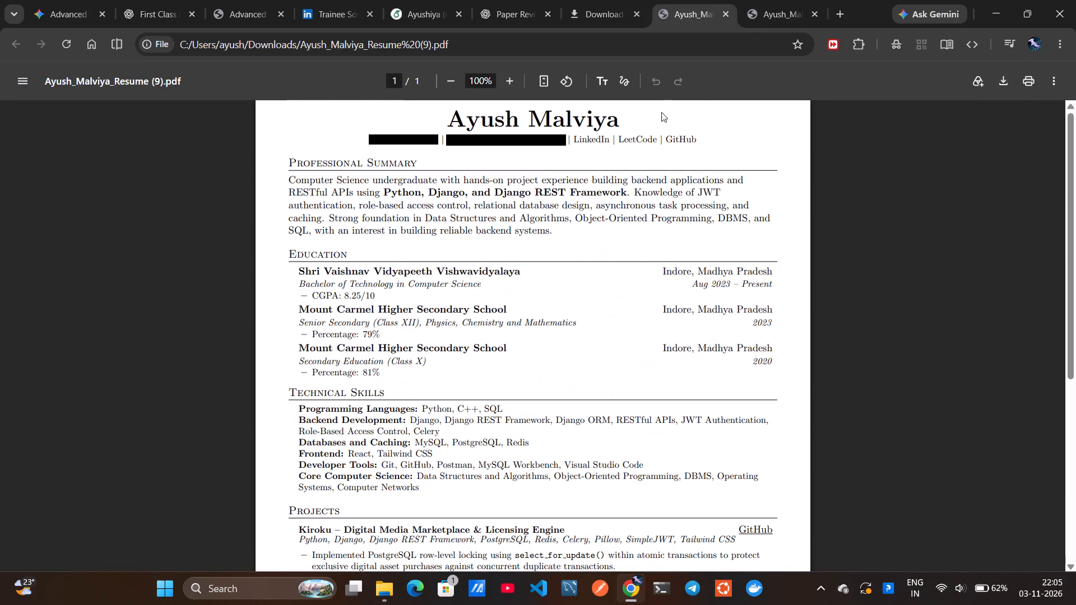
{"action": "right_click", "coordinate": [612, 188]}
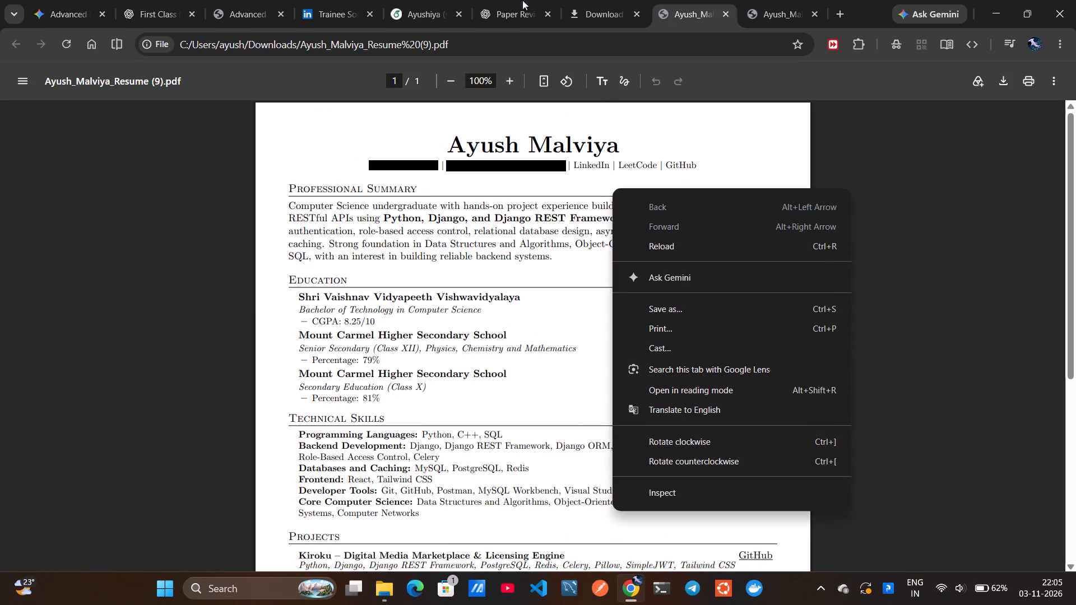
Switch to the ChatGPT Paper Review Options chat and start adding a file from the computer.
{"action": "left_click", "coordinate": [508, 0]}
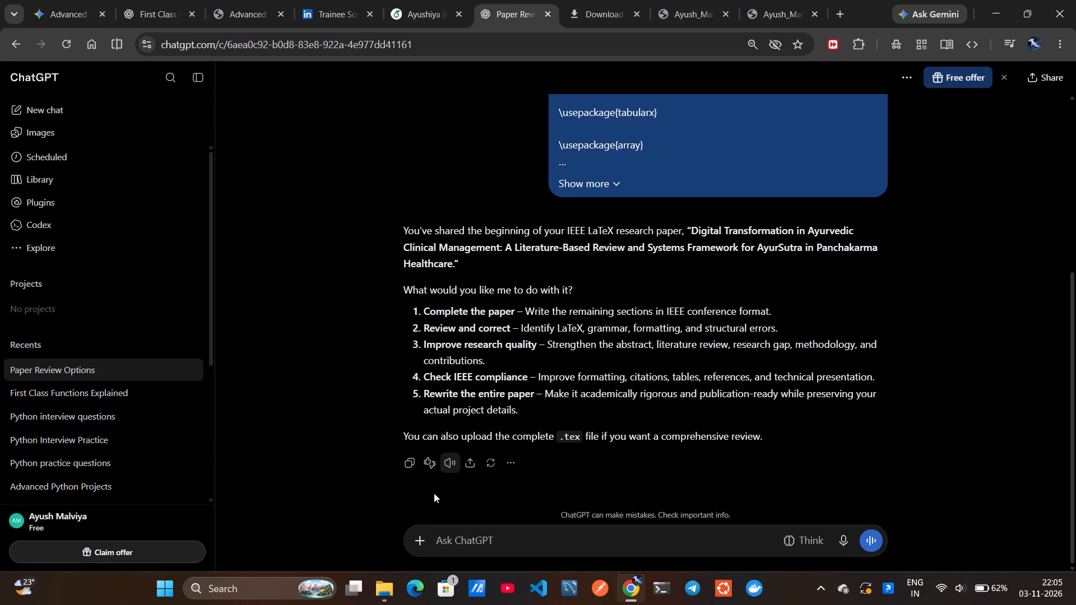
{"action": "left_click", "coordinate": [418, 537]}
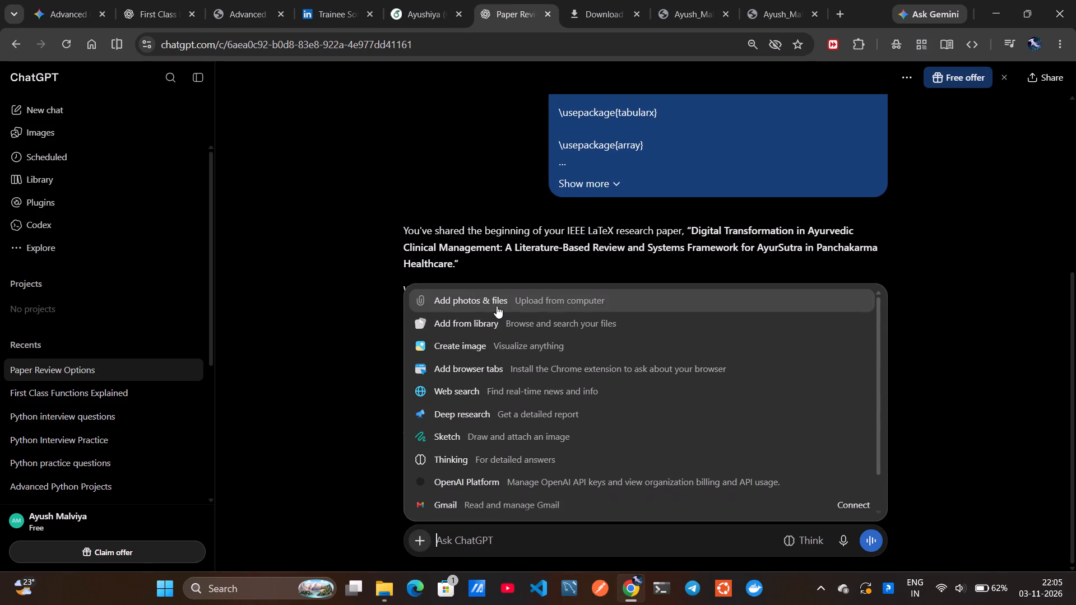
{"action": "left_click", "coordinate": [497, 304]}
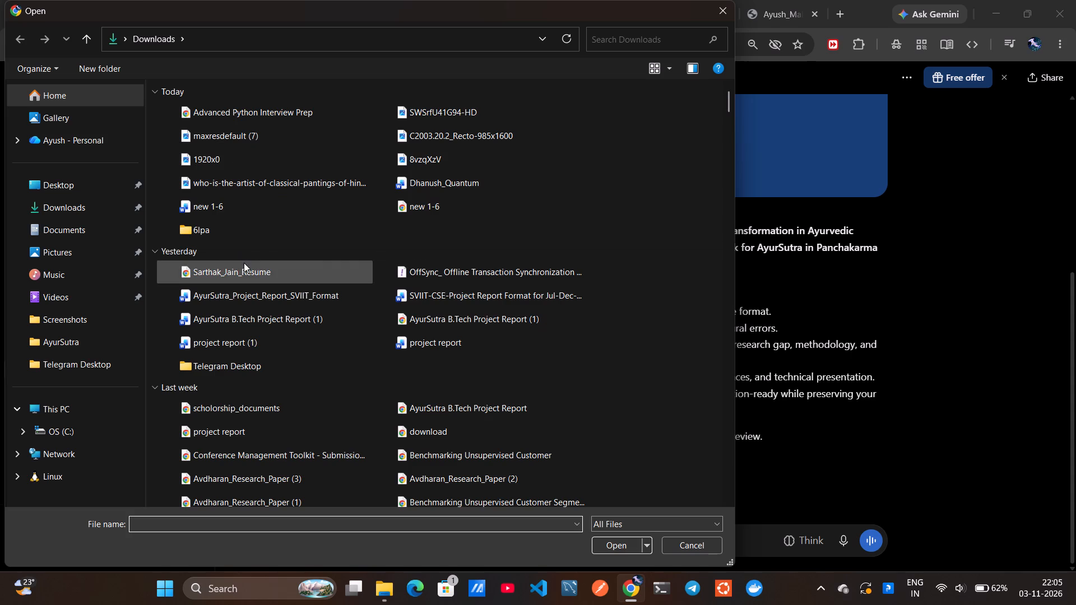
{"action": "scroll", "coordinate": [244, 263], "scroll_direction": "down", "scroll_amount": 1}
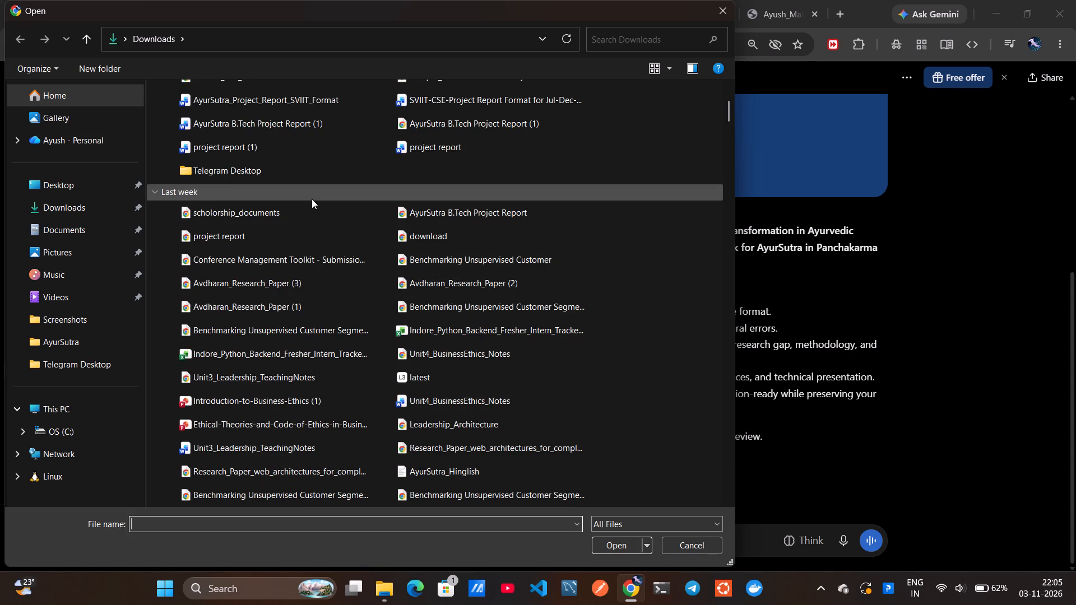
{"action": "scroll", "coordinate": [312, 199], "scroll_direction": "down", "scroll_amount": 1}
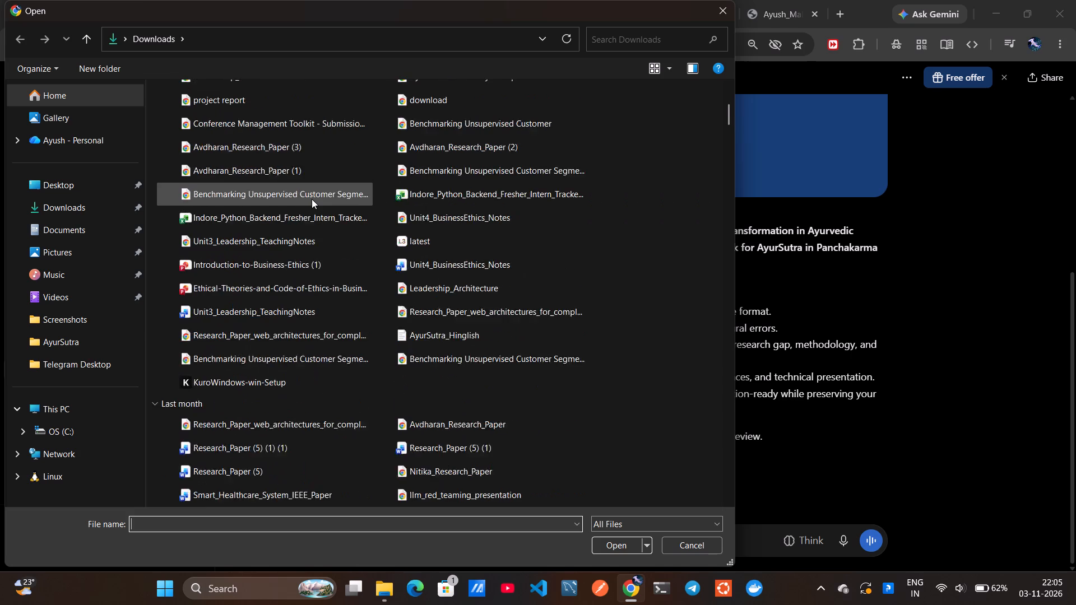
{"action": "scroll", "coordinate": [312, 199], "scroll_direction": "down", "scroll_amount": 1}
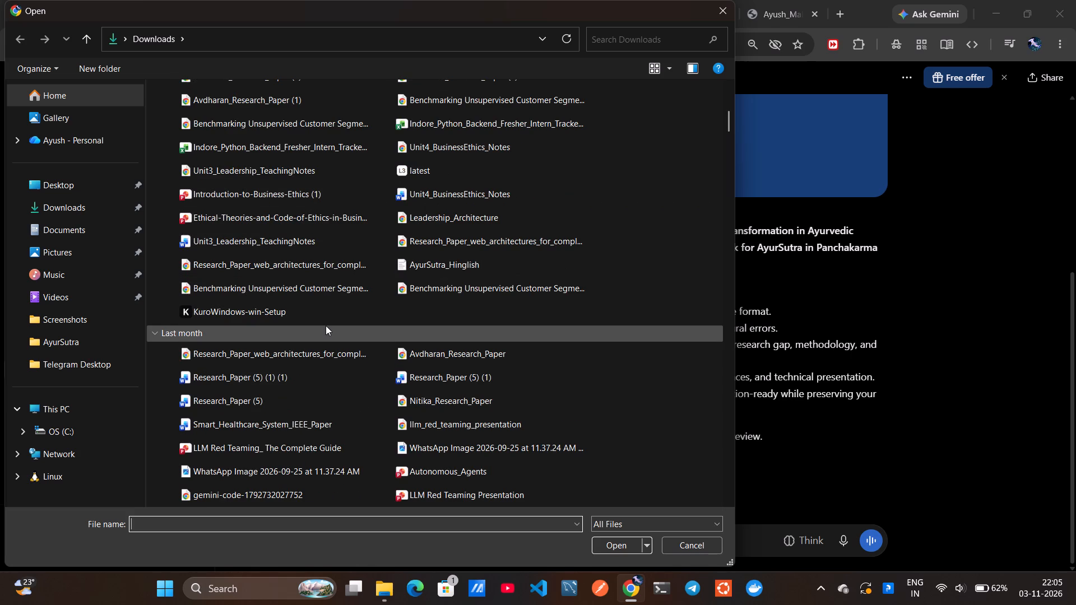
{"action": "scroll", "coordinate": [326, 325], "scroll_direction": "down", "scroll_amount": 1}
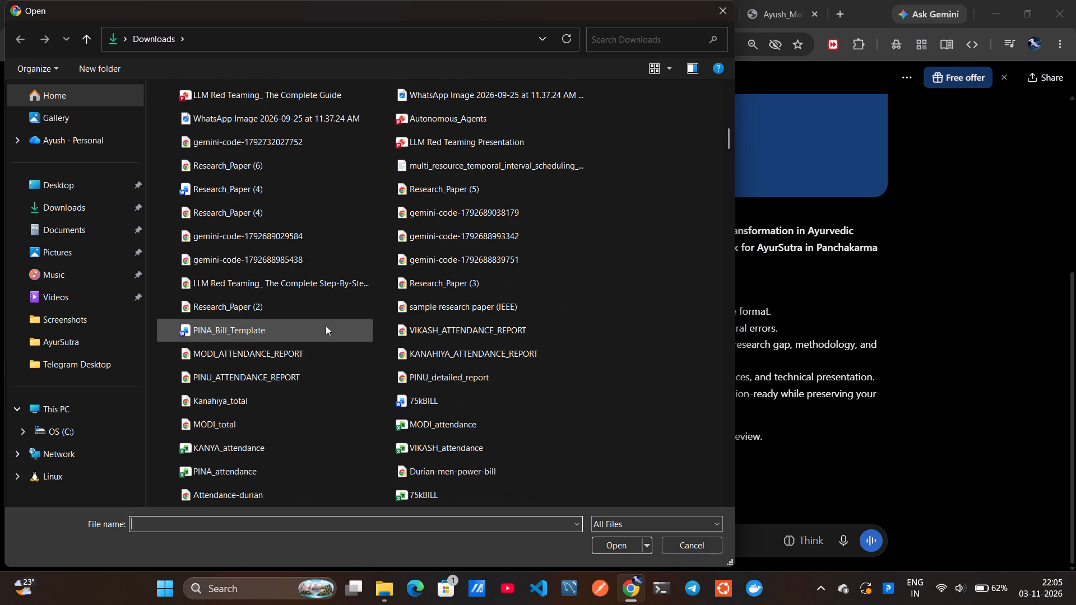
{"action": "scroll", "coordinate": [326, 325], "scroll_direction": "down", "scroll_amount": 1}
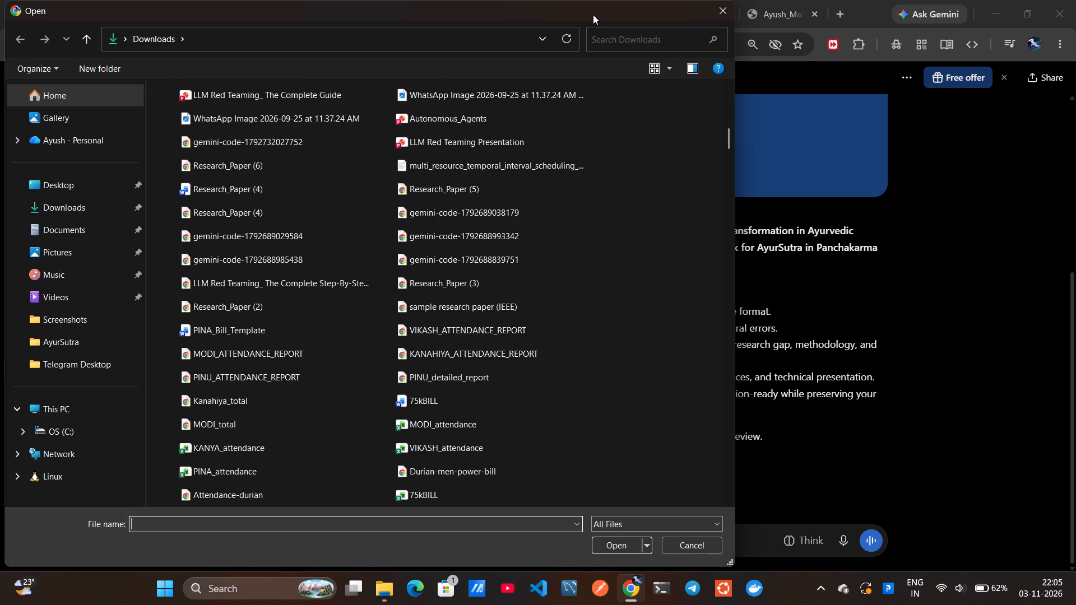
{"action": "left_click_drag", "start_coordinate": [607, 4], "coordinate": [607, 16]}
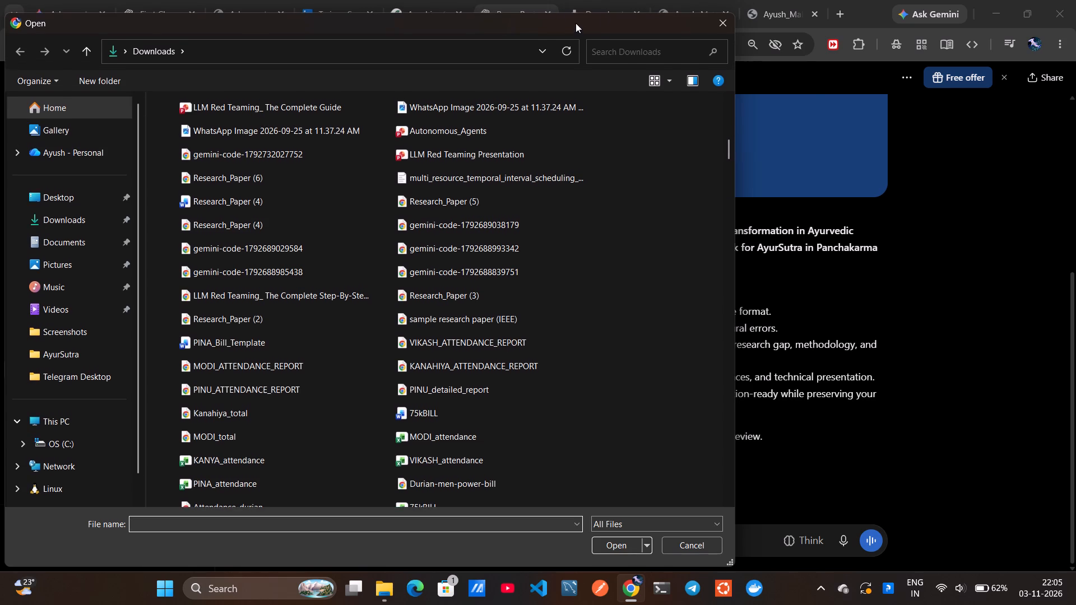
{"action": "left_click_drag", "start_coordinate": [576, 23], "coordinate": [668, 0]}
{"action": "scroll", "coordinate": [491, 210], "scroll_direction": "up", "scroll_amount": 2}
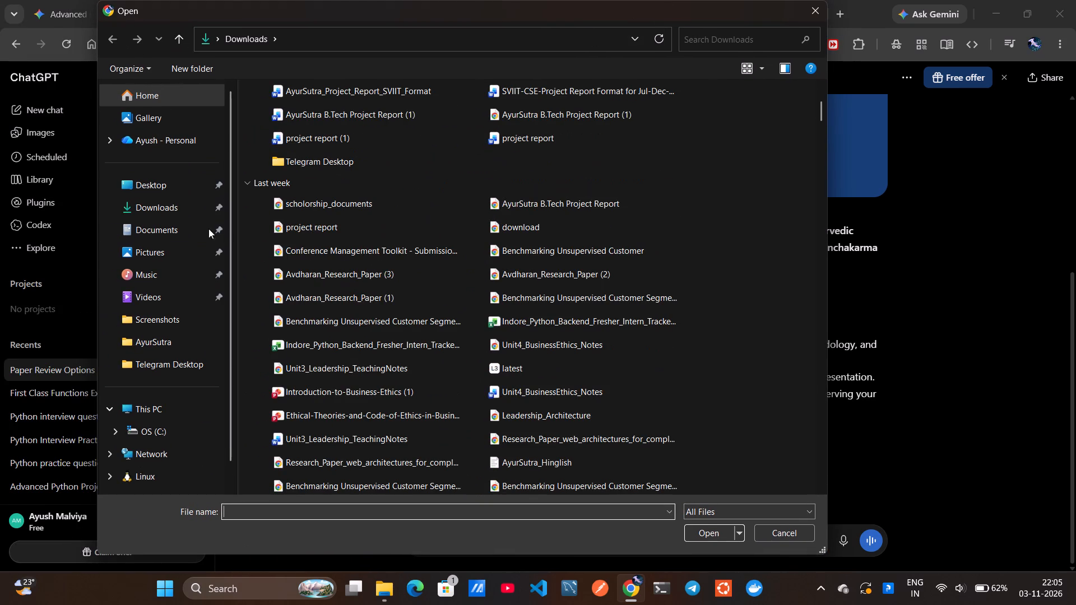
{"action": "left_click", "coordinate": [171, 204]}
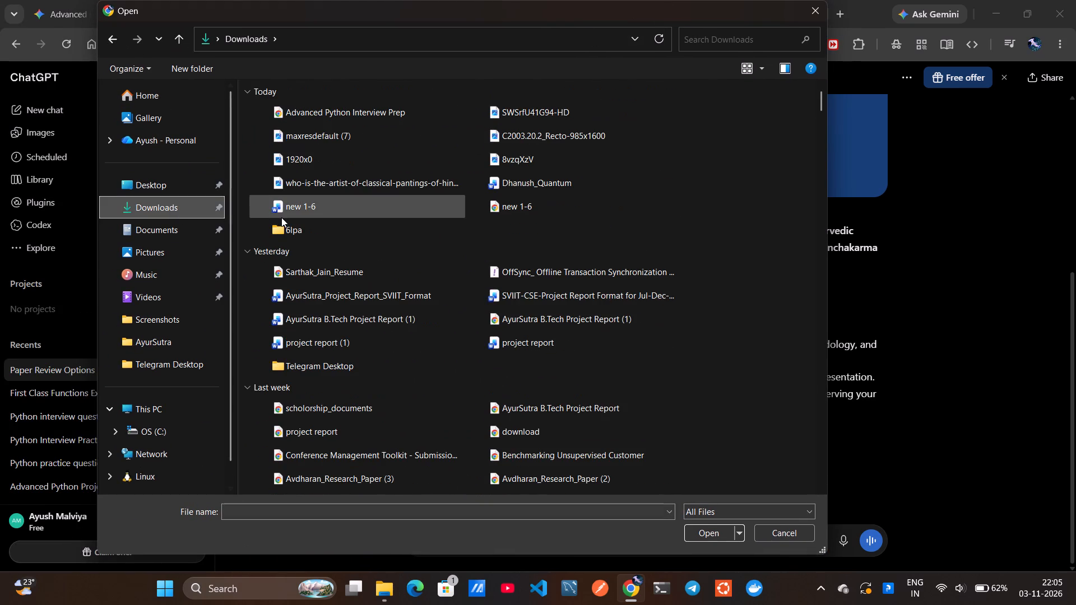
{"action": "scroll", "coordinate": [281, 217], "scroll_direction": "down", "scroll_amount": 3}
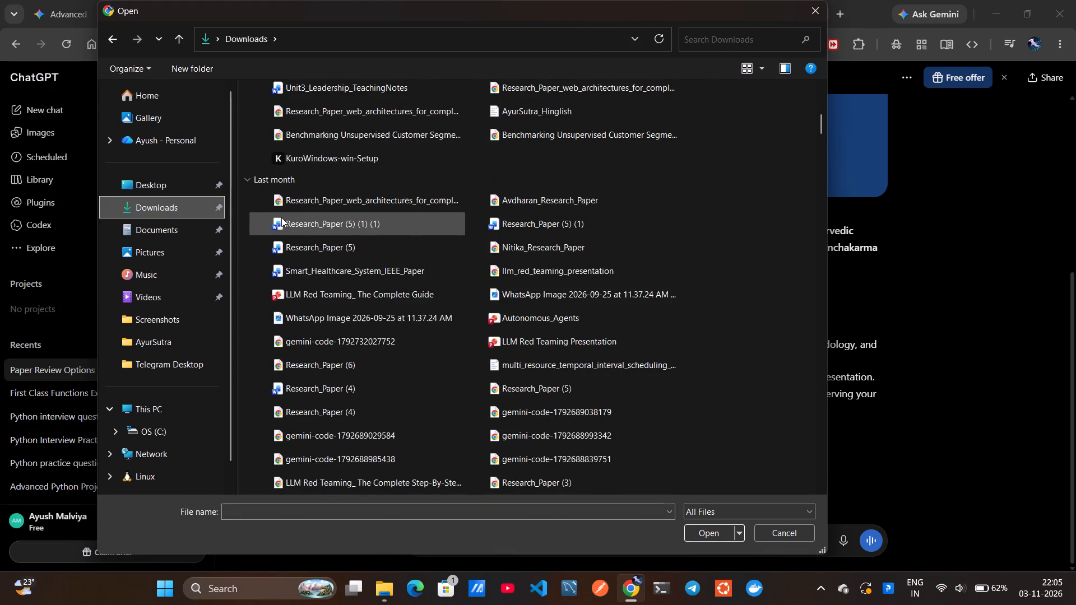
{"action": "scroll", "coordinate": [281, 217], "scroll_direction": "down", "scroll_amount": 1}
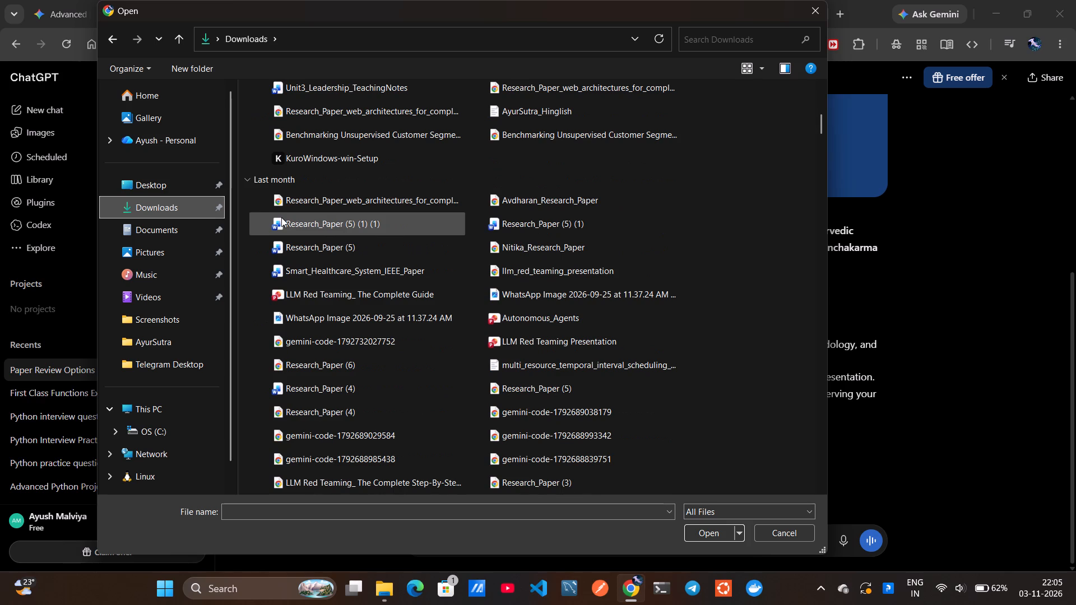
{"action": "scroll", "coordinate": [281, 217], "scroll_direction": "up", "scroll_amount": 6}
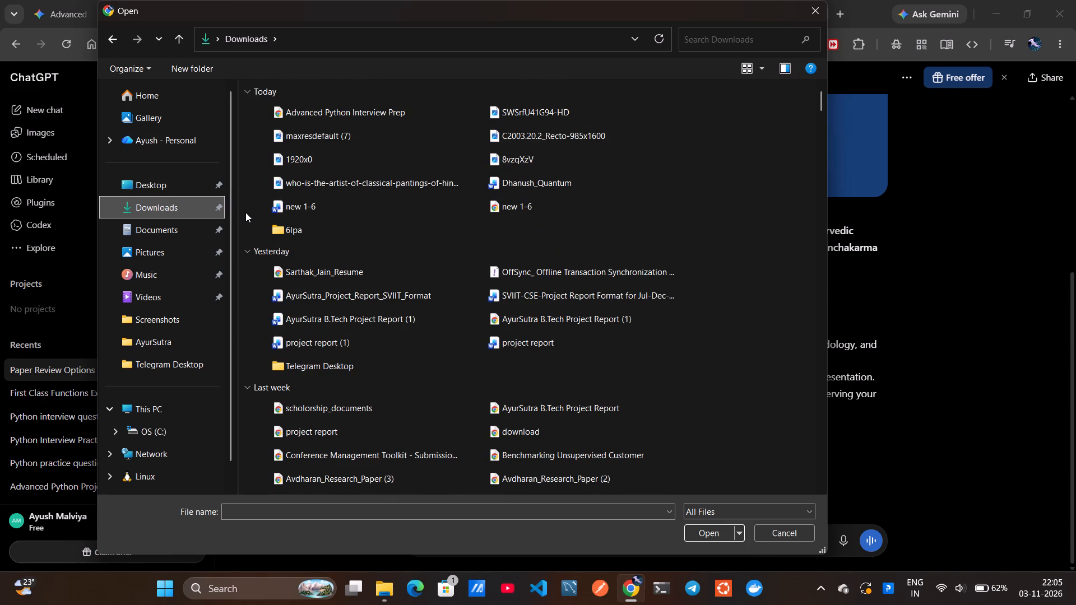
{"action": "right_click", "coordinate": [245, 212]}
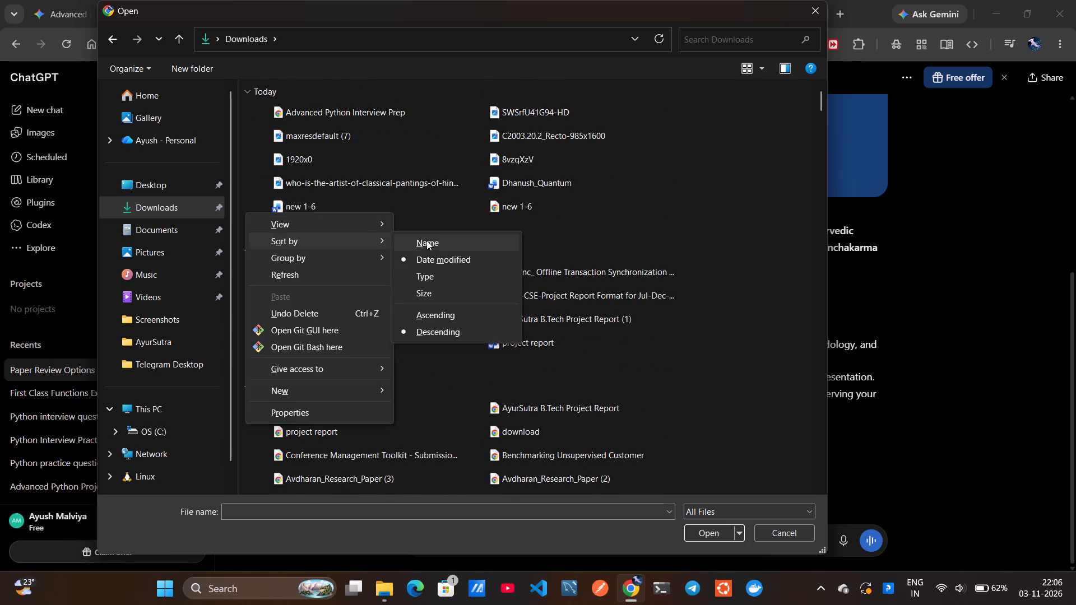
{"action": "left_click", "coordinate": [444, 267]}
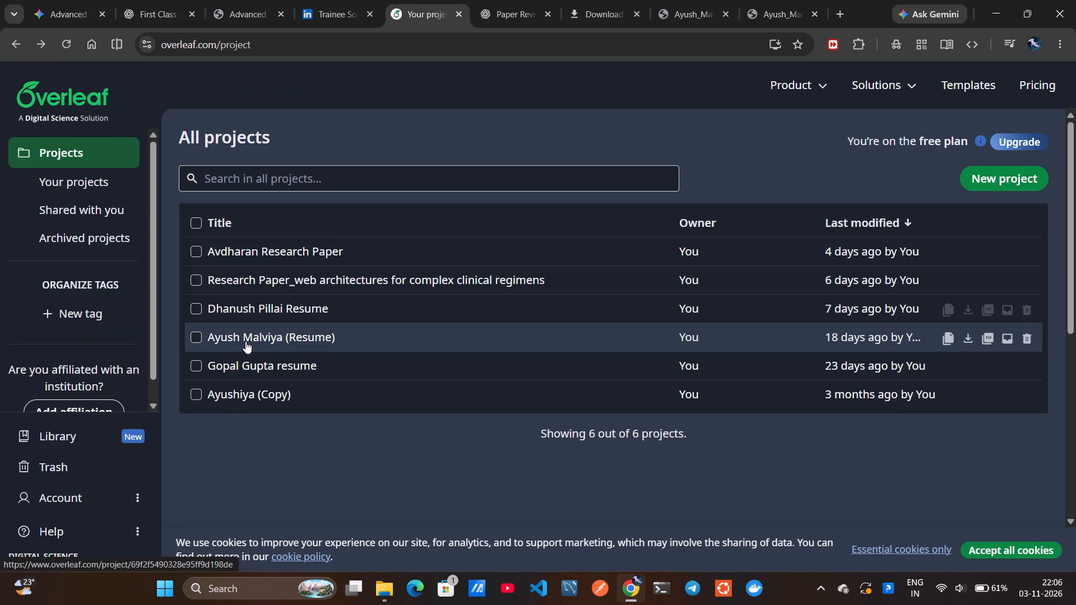
{"action": "left_click", "coordinate": [251, 339]}
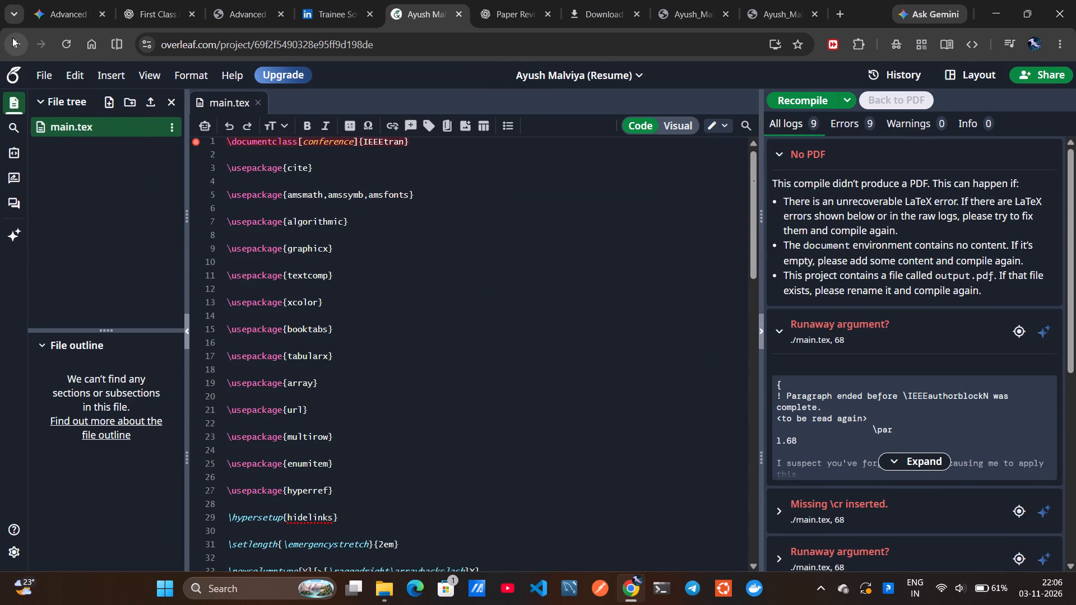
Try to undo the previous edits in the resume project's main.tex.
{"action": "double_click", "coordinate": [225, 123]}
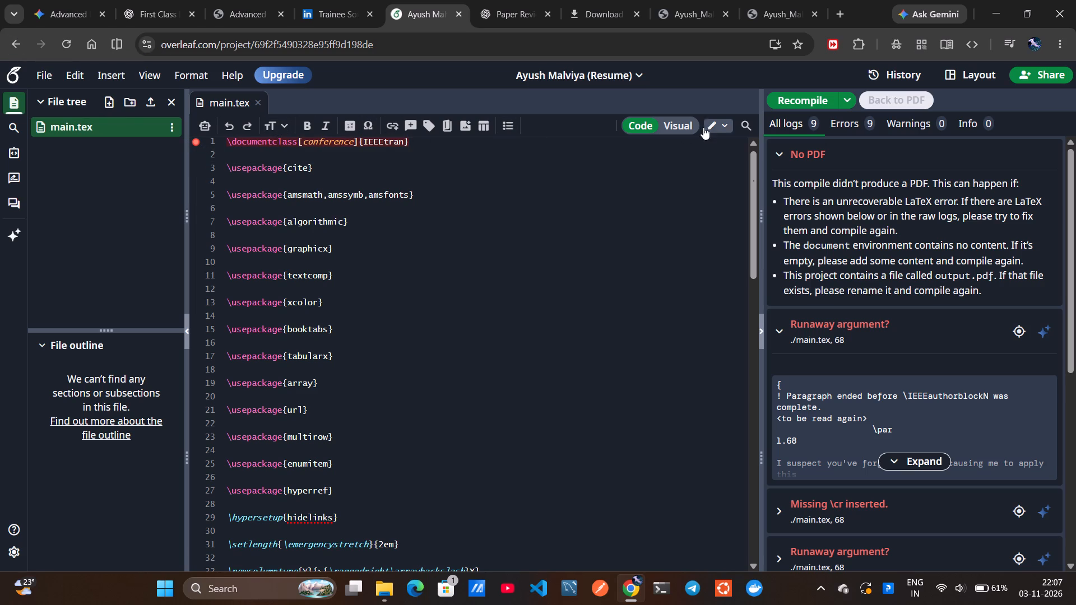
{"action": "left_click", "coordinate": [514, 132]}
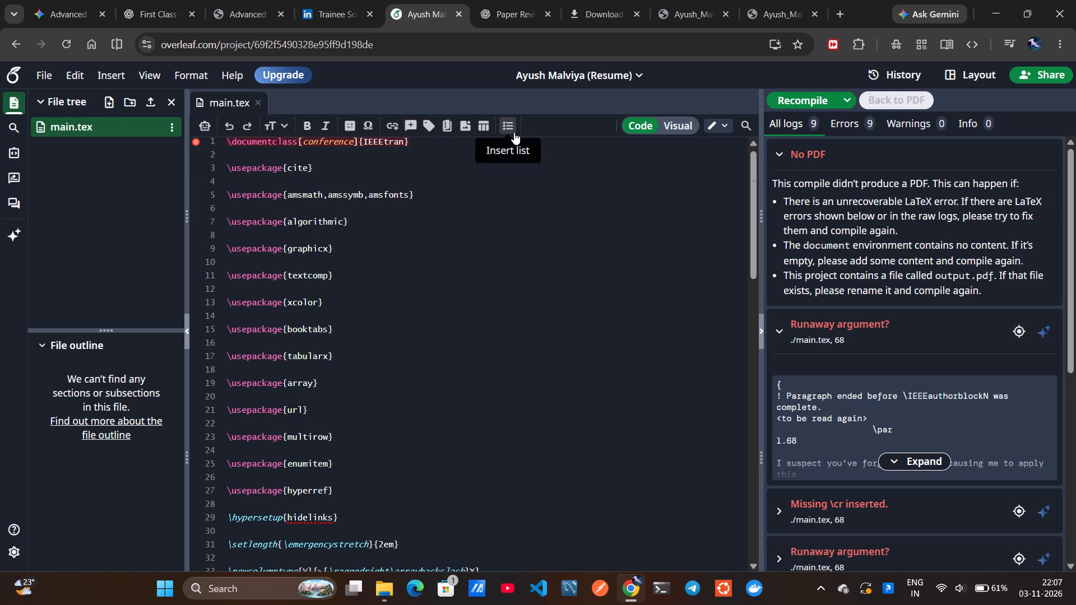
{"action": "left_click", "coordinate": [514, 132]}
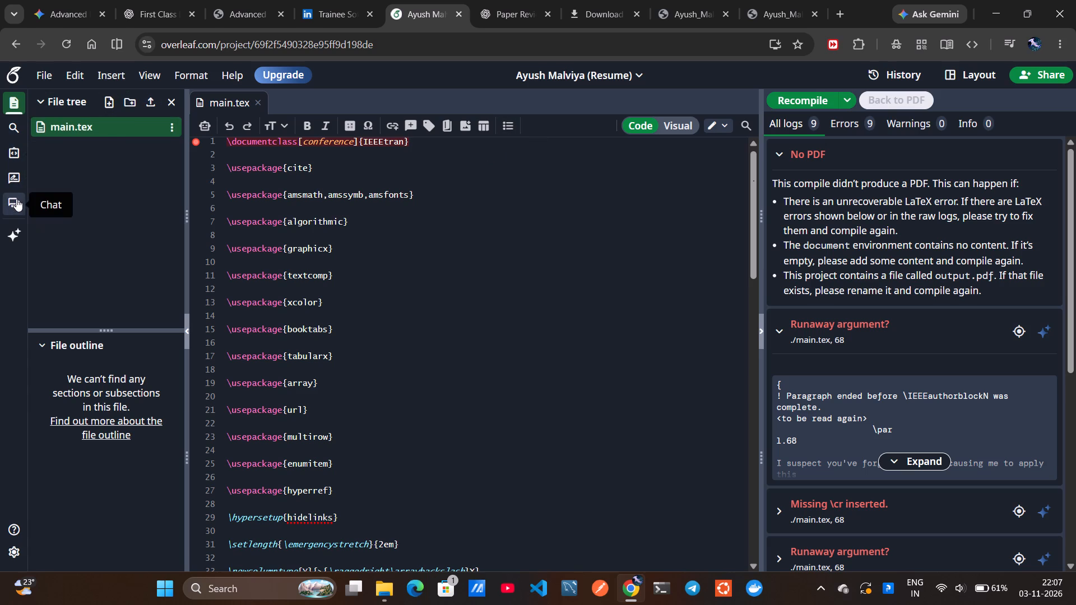
Open the resume project's version history and try to view the 15th October, 10:19 am version of main.tex.
{"action": "left_click", "coordinate": [907, 78]}
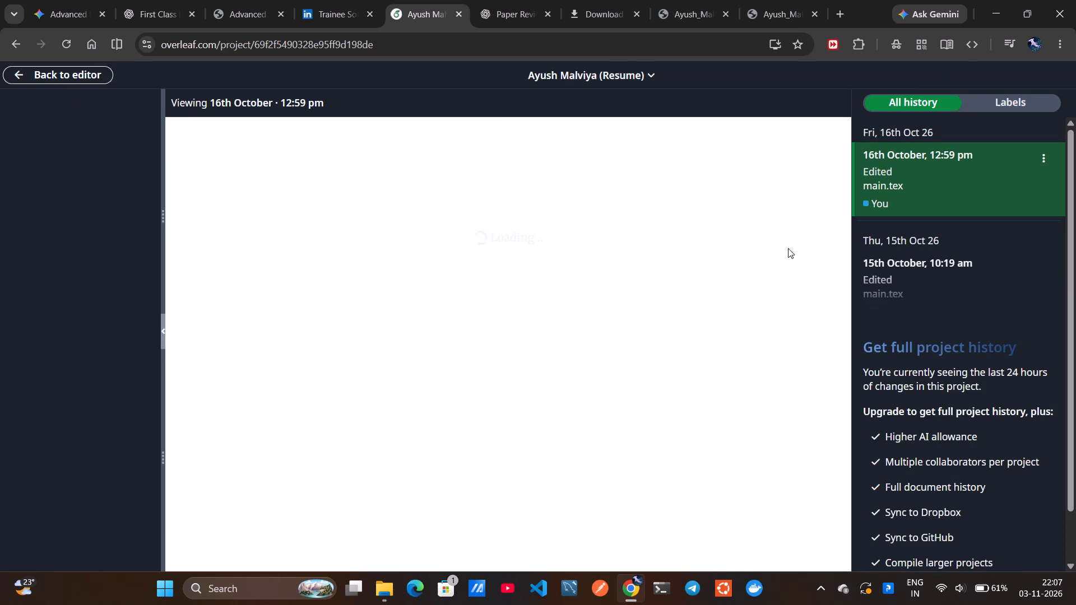
{"action": "left_click", "coordinate": [904, 274]}
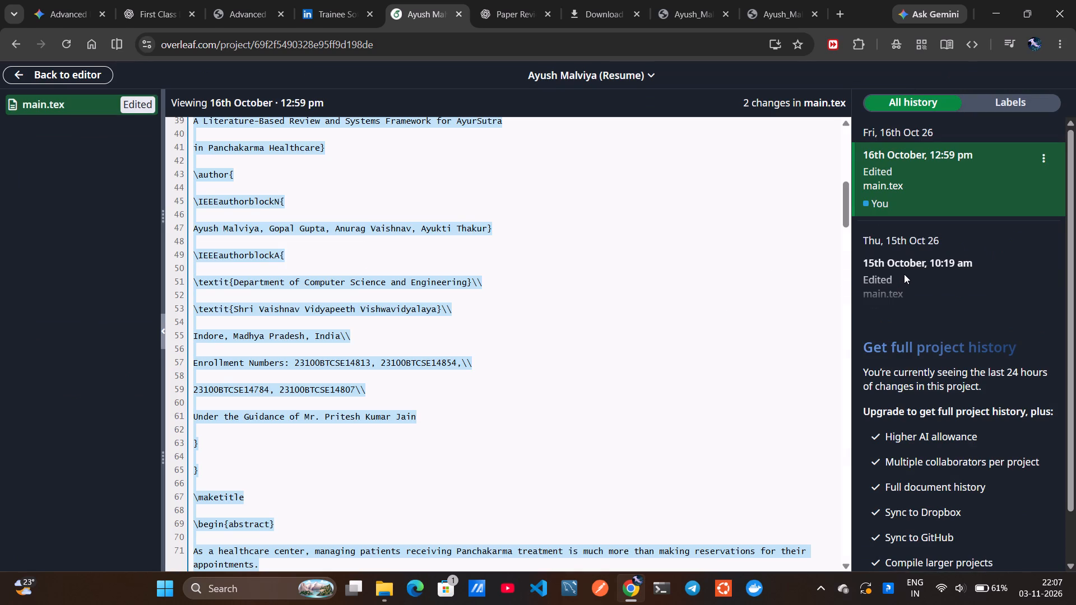
{"action": "left_click", "coordinate": [917, 258]}
{"action": "scroll", "coordinate": [917, 258], "scroll_direction": "down", "scroll_amount": 1}
{"action": "scroll", "coordinate": [917, 258], "scroll_direction": "up", "scroll_amount": 1}
{"action": "left_click", "coordinate": [888, 262]}
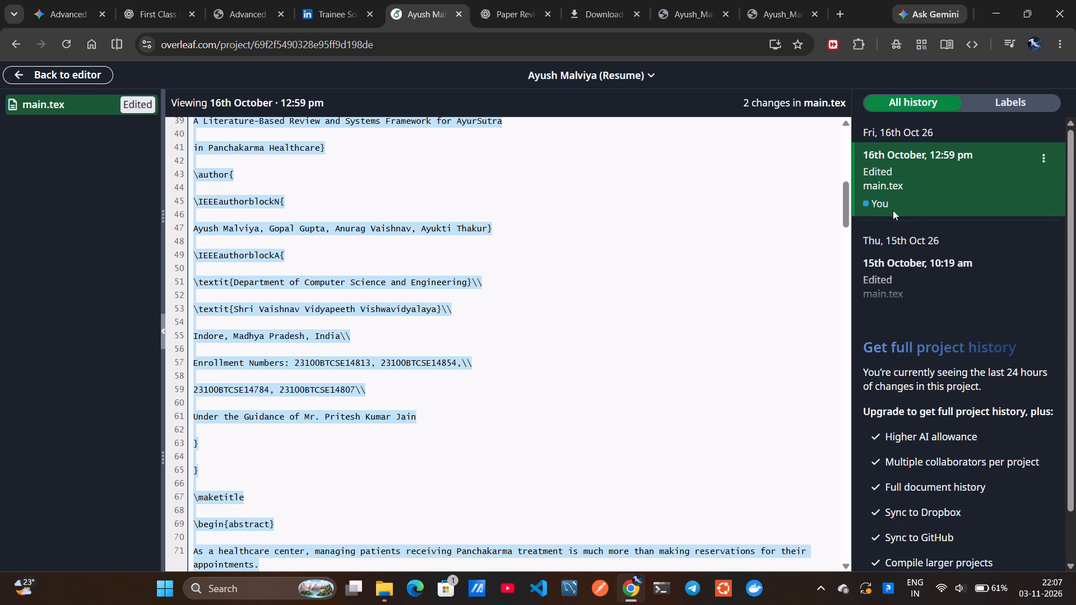
Check the resume project's full history and its labels, and try again to open the 15th October, 10:19 am version.
{"action": "left_click", "coordinate": [880, 204]}
{"action": "scroll", "coordinate": [880, 204], "scroll_direction": "down", "scroll_amount": 2}
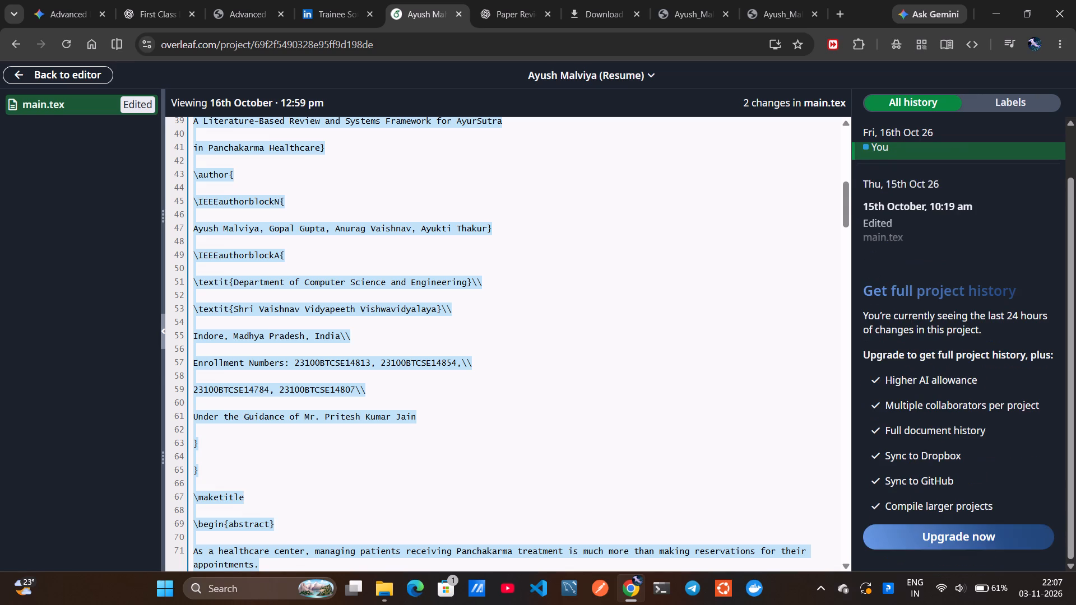
{"action": "scroll", "coordinate": [880, 204], "scroll_direction": "up", "scroll_amount": 4}
{"action": "left_click", "coordinate": [1019, 104]}
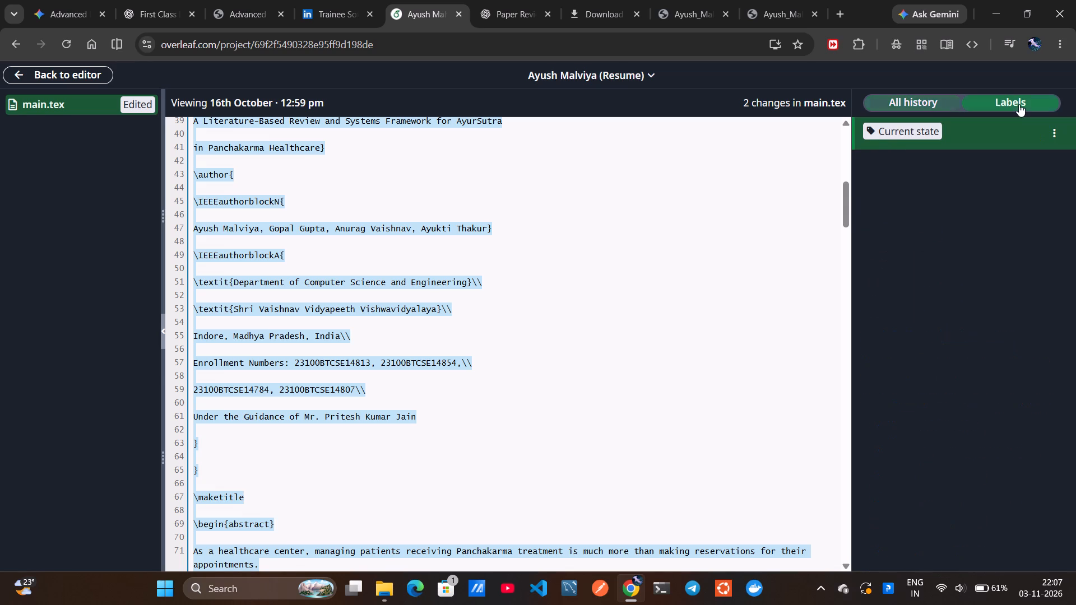
{"action": "left_click", "coordinate": [927, 101]}
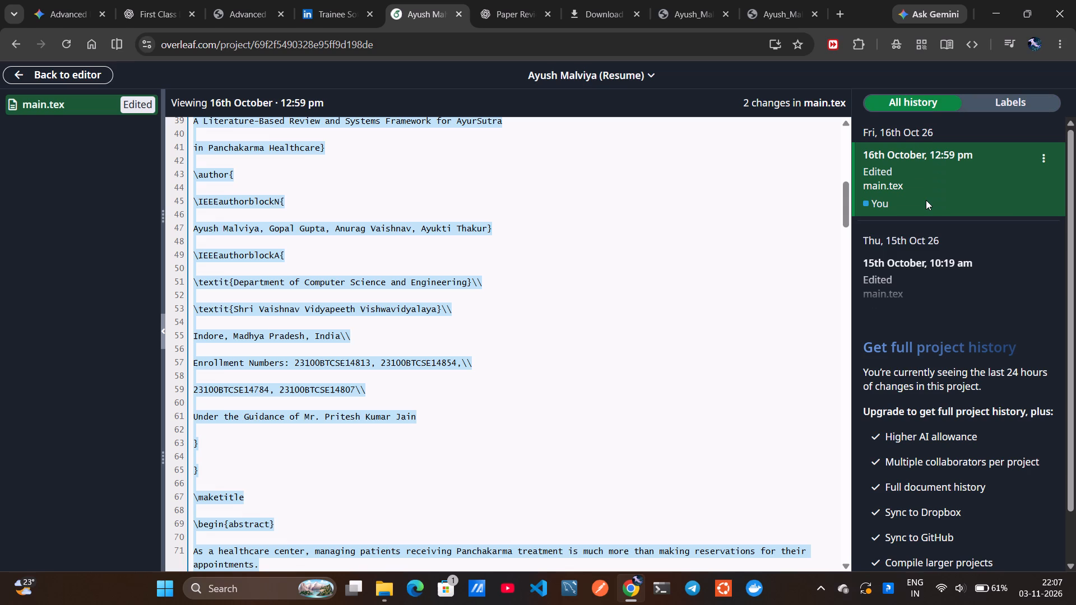
{"action": "triple_click", "coordinate": [908, 268]}
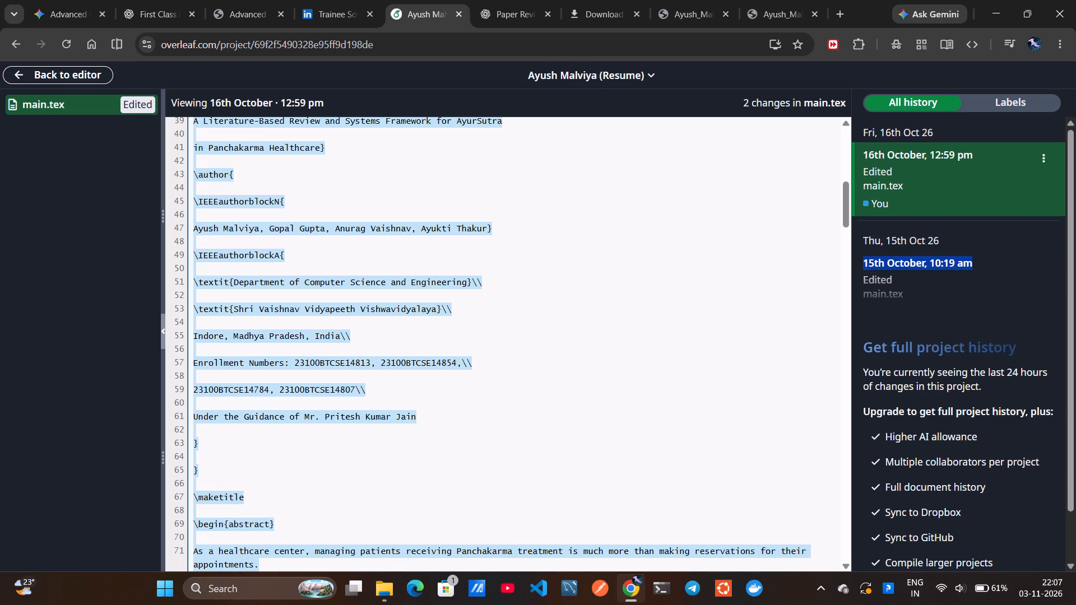
{"action": "scroll", "coordinate": [908, 268], "scroll_direction": "down", "scroll_amount": 2}
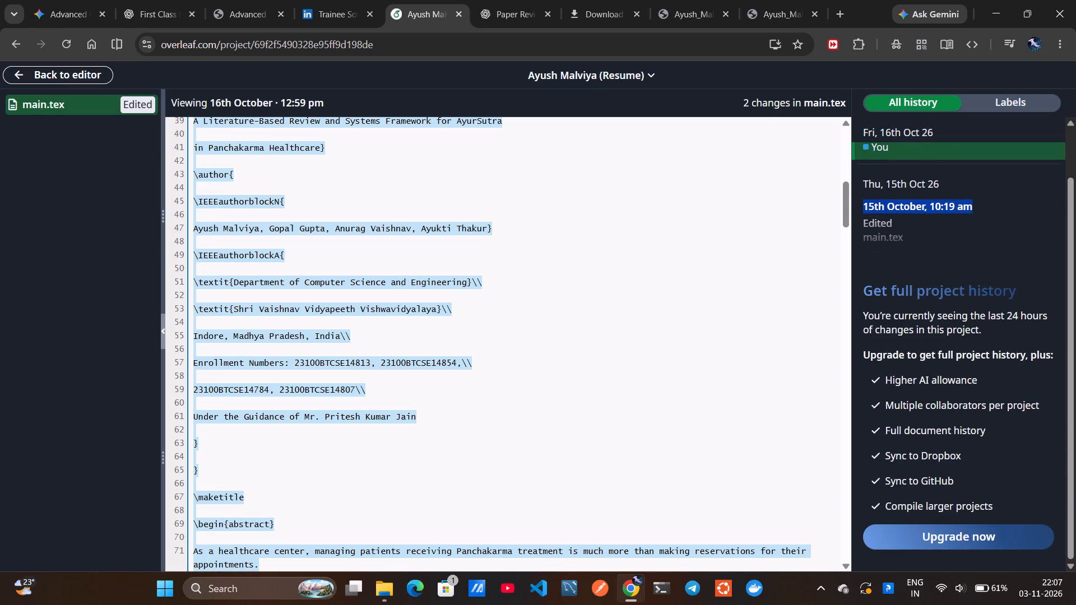
Return to the project list and check the Avdharan Research Paper project and the resume project last modified 23 days ago for usable resume code.
{"action": "left_click", "coordinate": [11, 45]}
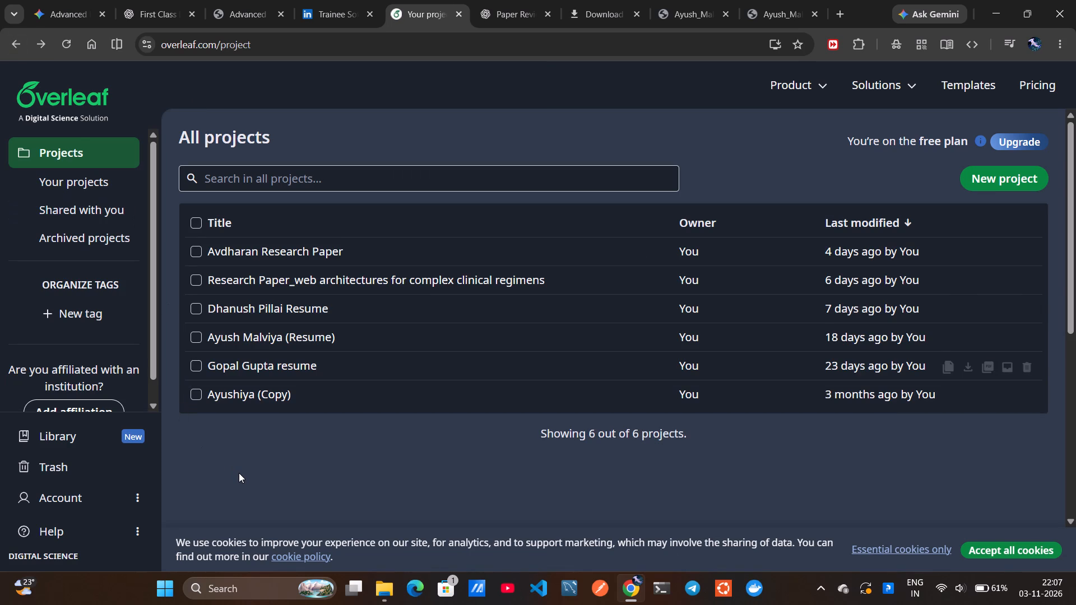
{"action": "left_click", "coordinate": [239, 473]}
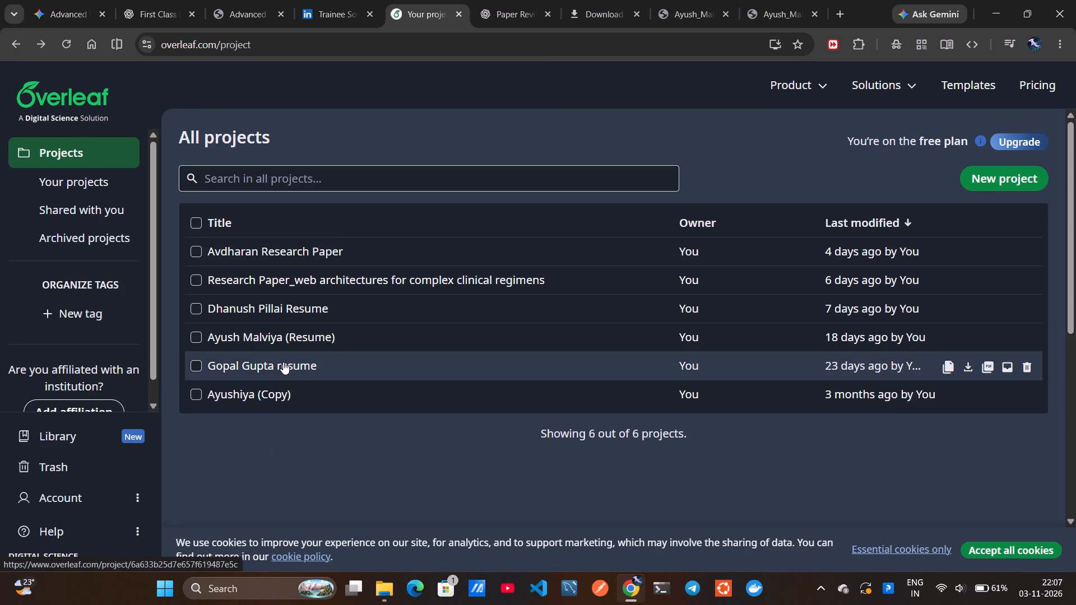
{"action": "left_click", "coordinate": [304, 255]}
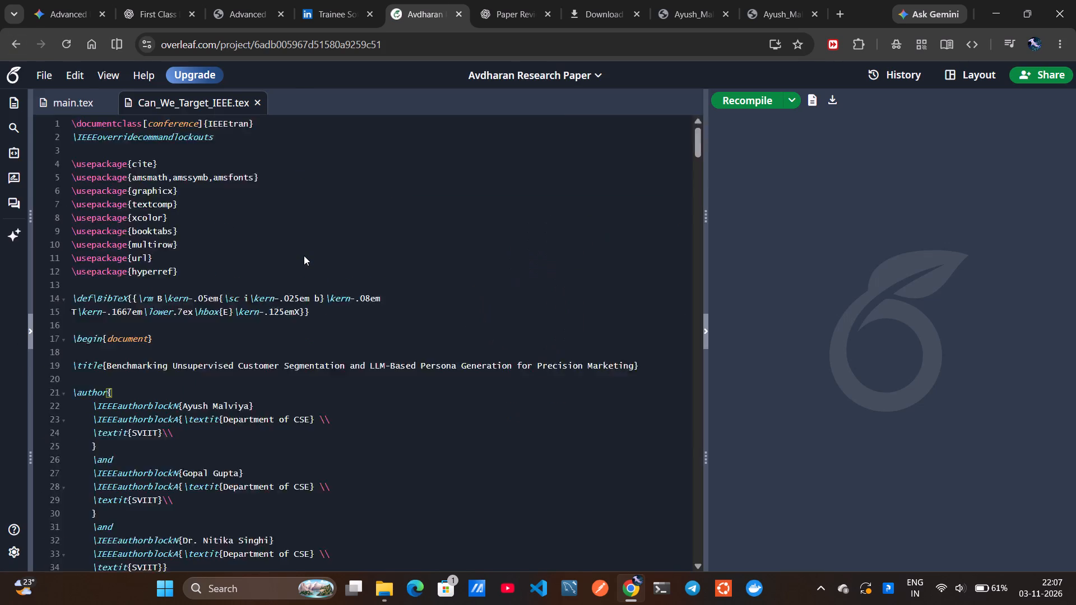
{"action": "scroll", "coordinate": [304, 255], "scroll_direction": "up", "scroll_amount": 5}
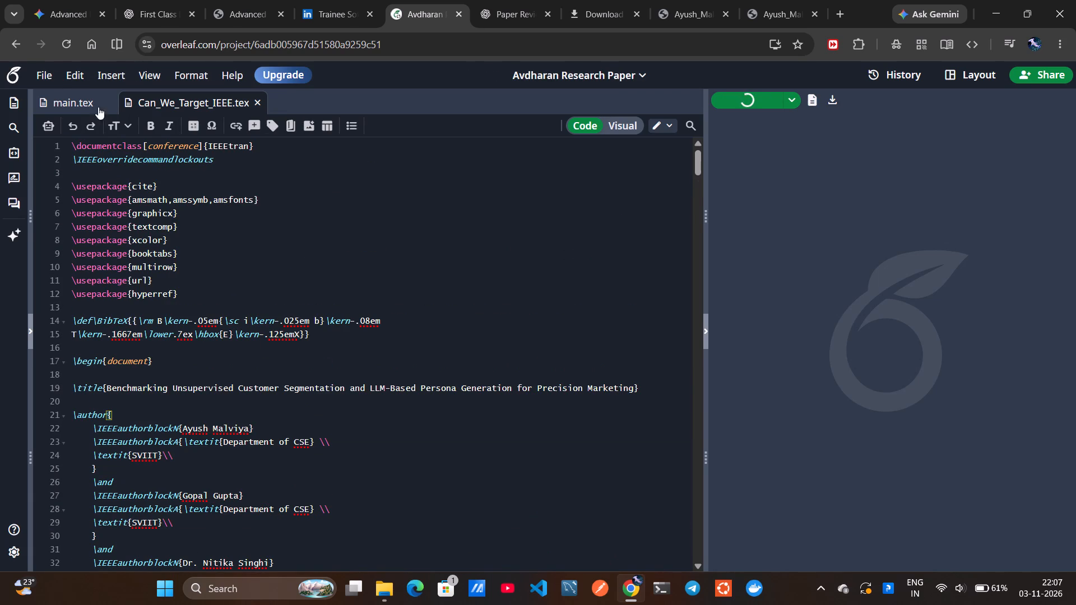
{"action": "left_click", "coordinate": [12, 38]}
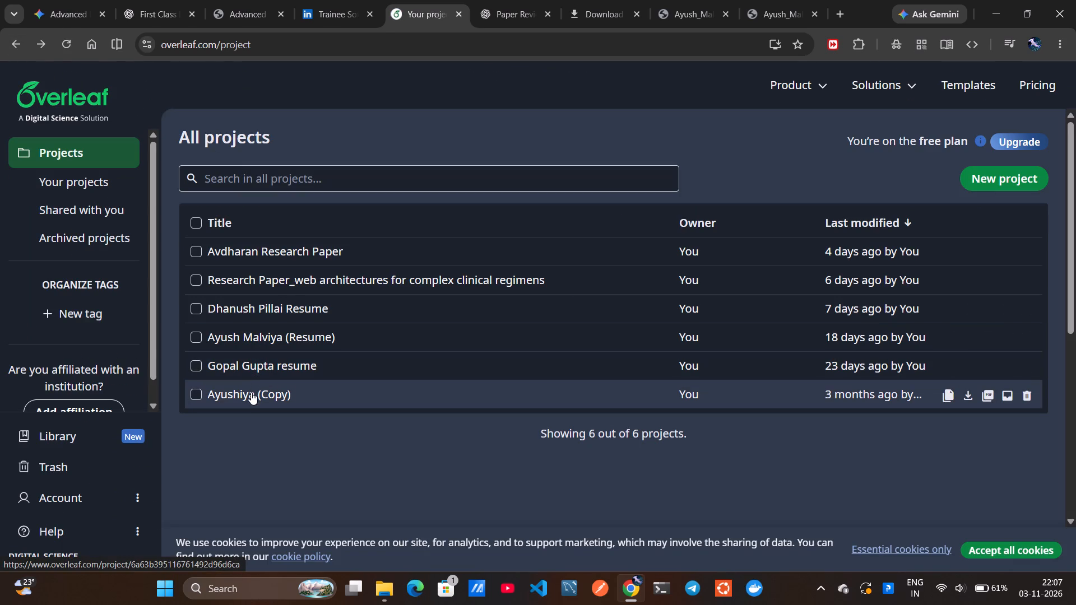
{"action": "left_click", "coordinate": [270, 366]}
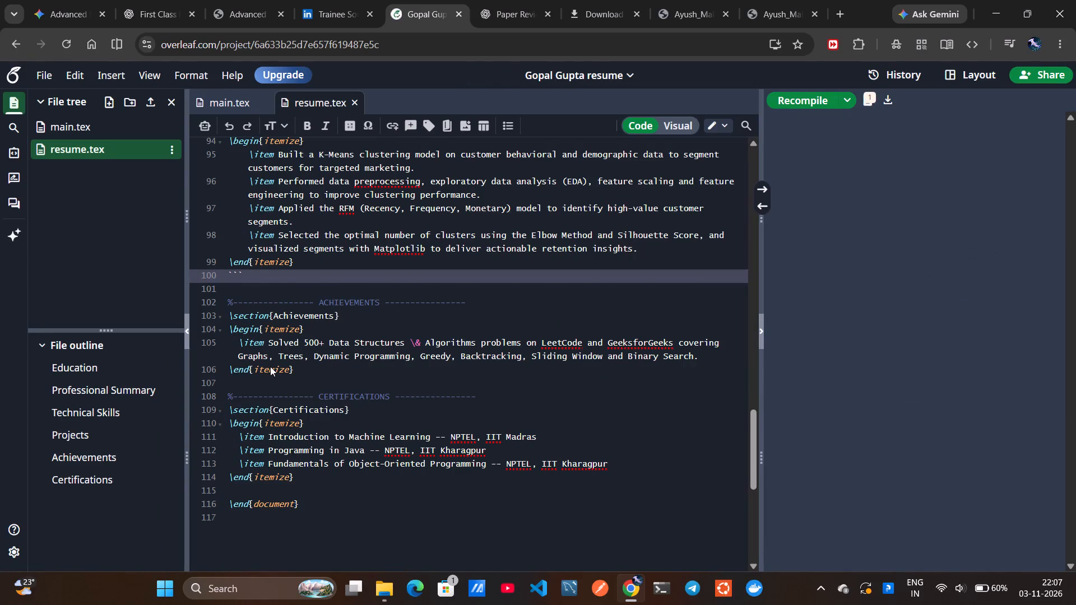
{"action": "scroll", "coordinate": [270, 366], "scroll_direction": "up", "scroll_amount": 13}
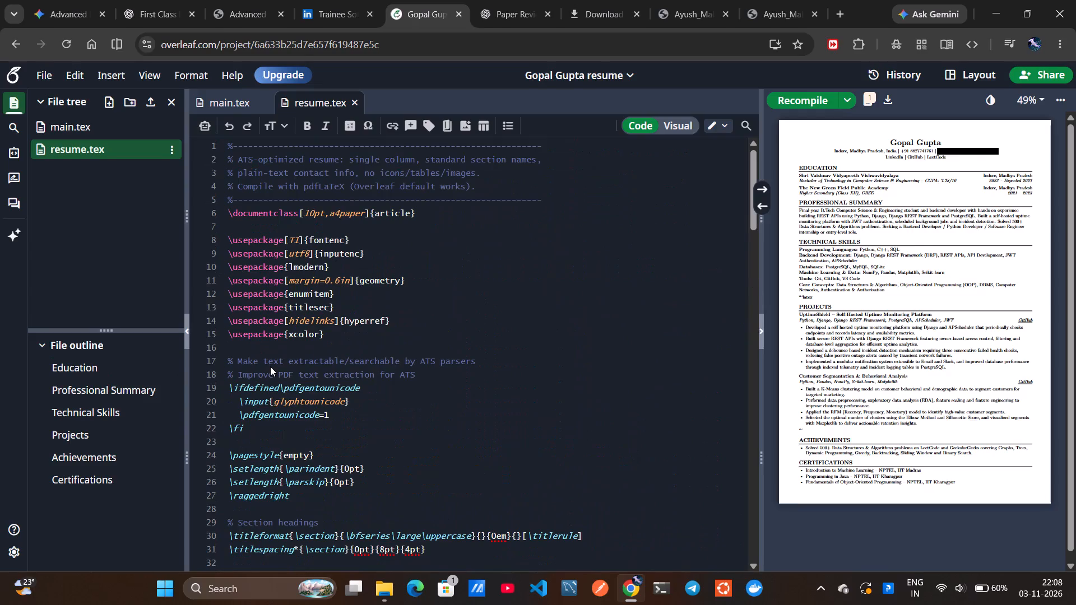
{"action": "left_click", "coordinate": [6, 43]}
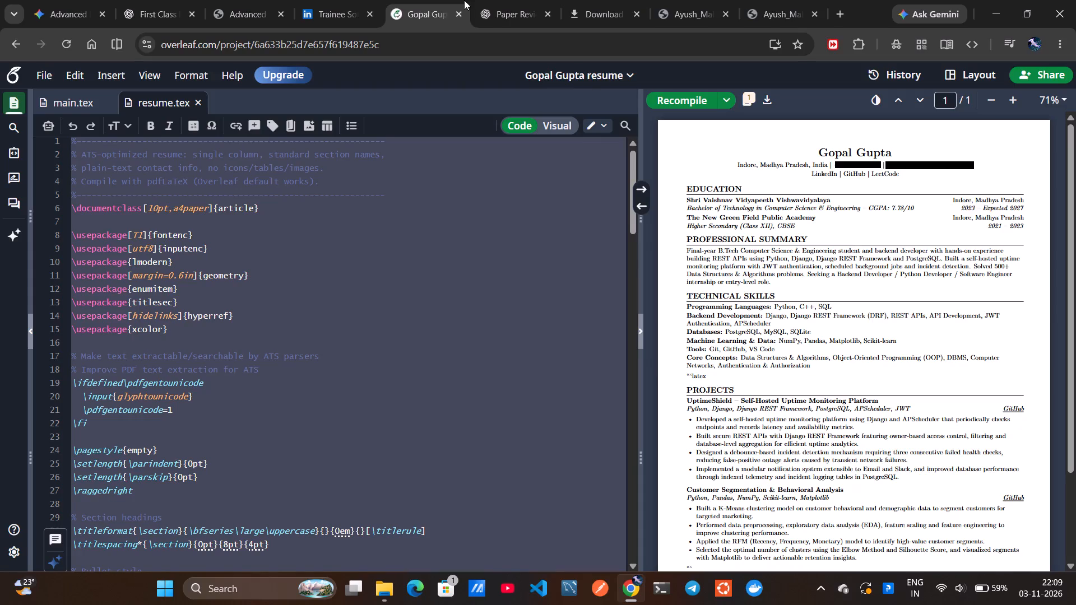
{"action": "left_click", "coordinate": [61, 108]}
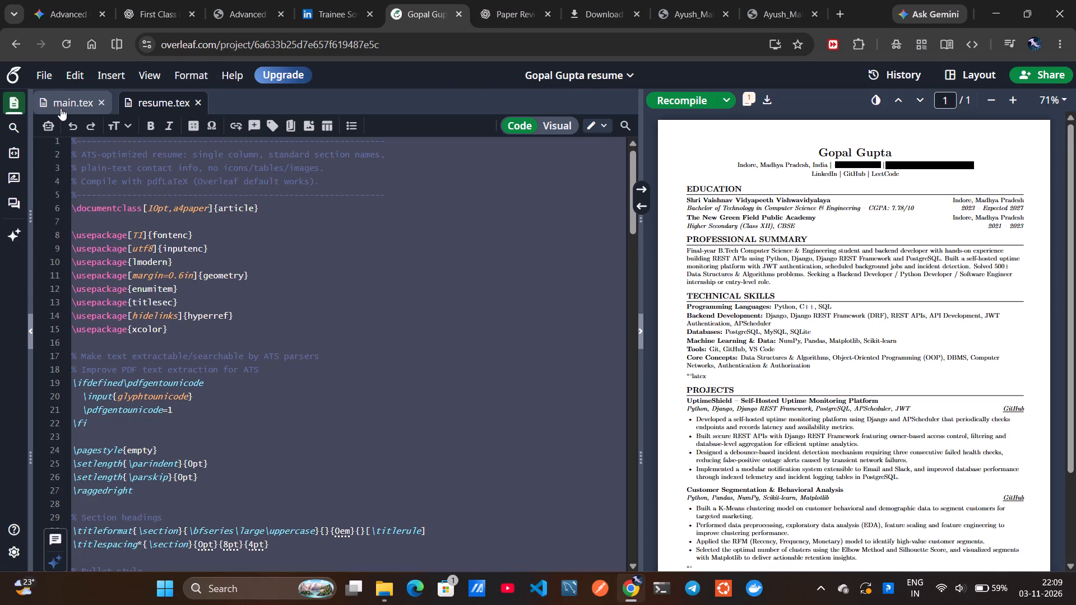
{"action": "scroll", "coordinate": [251, 232], "scroll_direction": "up", "scroll_amount": 8}
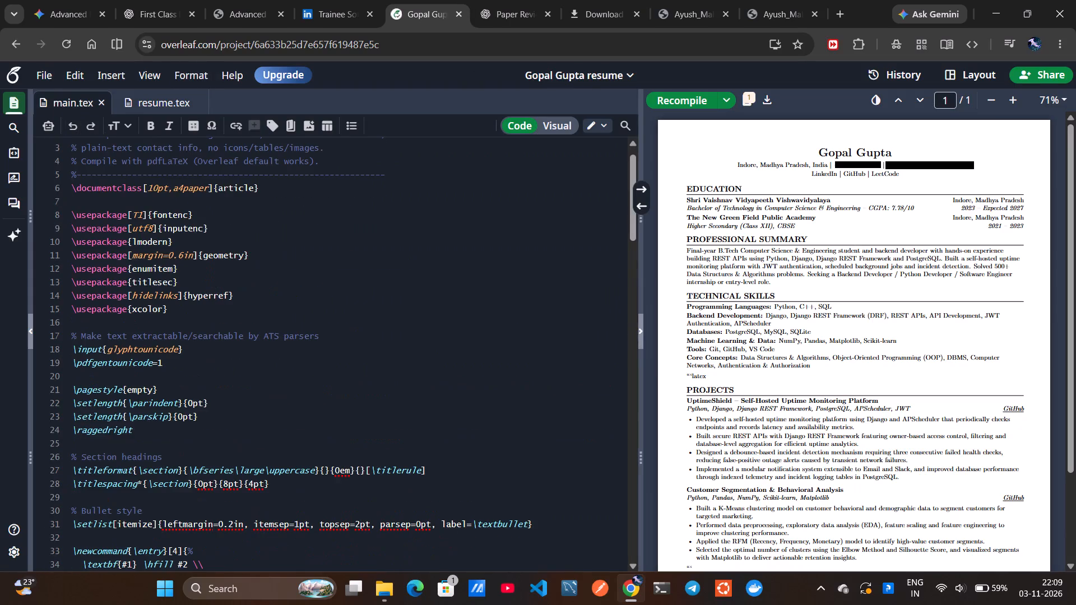
{"action": "scroll", "coordinate": [251, 232], "scroll_direction": "up", "scroll_amount": 1}
{"action": "scroll", "coordinate": [297, 277], "scroll_direction": "down", "scroll_amount": 2}
{"action": "scroll", "coordinate": [297, 277], "scroll_direction": "right", "scroll_amount": 1}
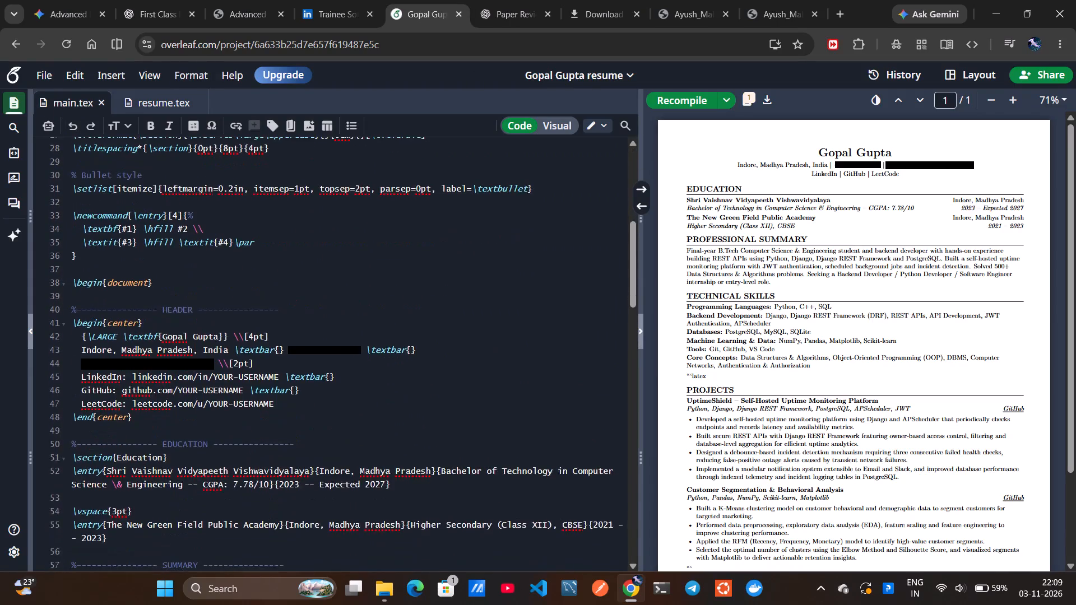
{"action": "scroll", "coordinate": [297, 277], "scroll_direction": "right", "scroll_amount": 1}
{"action": "left_click", "coordinate": [161, 110]}
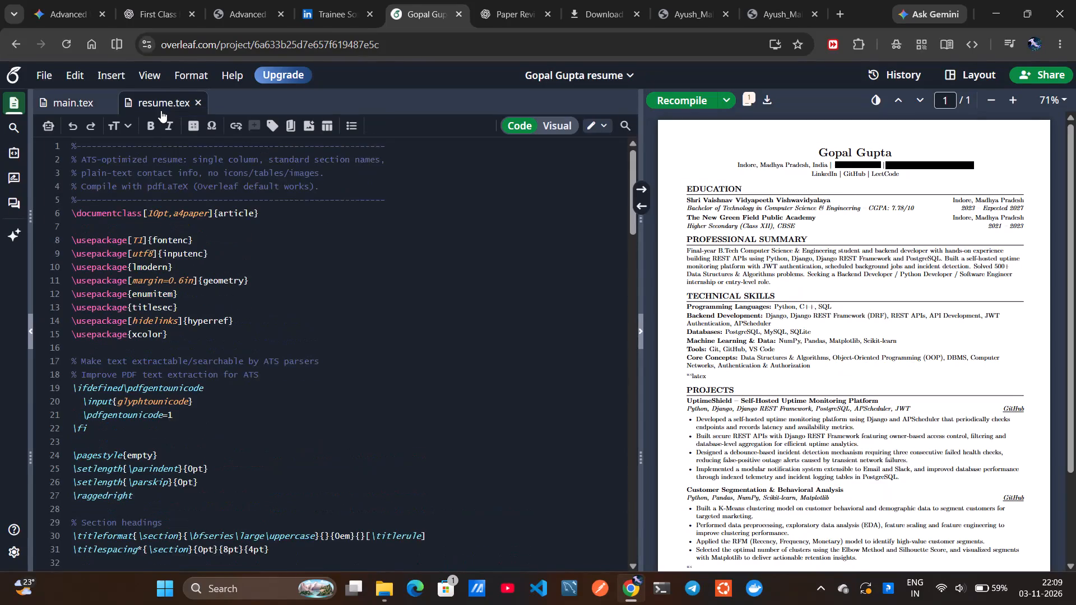
{"action": "scroll", "coordinate": [263, 315], "scroll_direction": "down", "scroll_amount": 3}
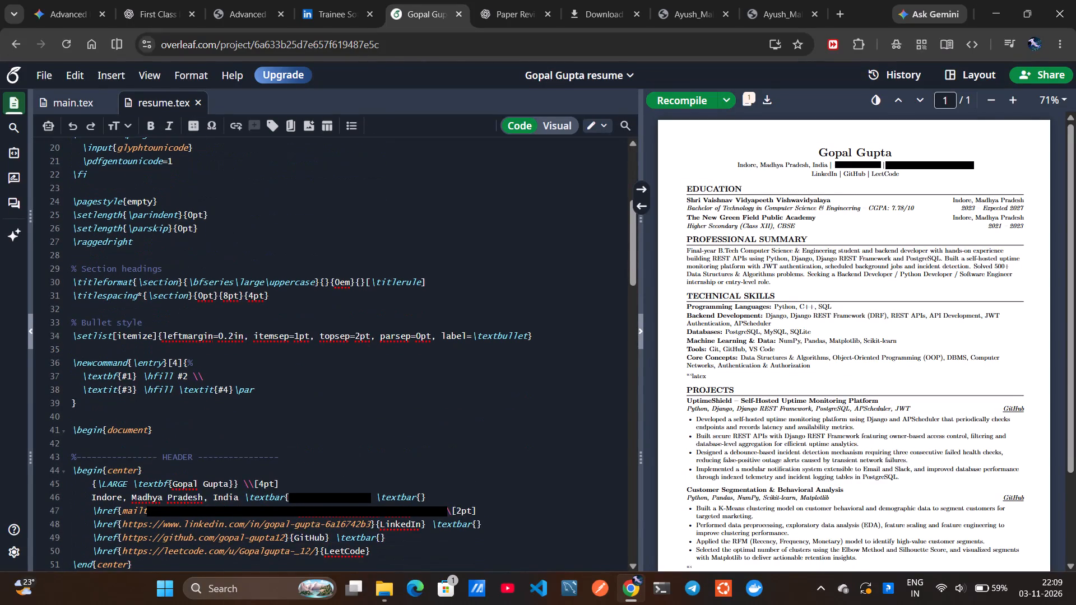
{"action": "scroll", "coordinate": [263, 315], "scroll_direction": "down", "scroll_amount": 4}
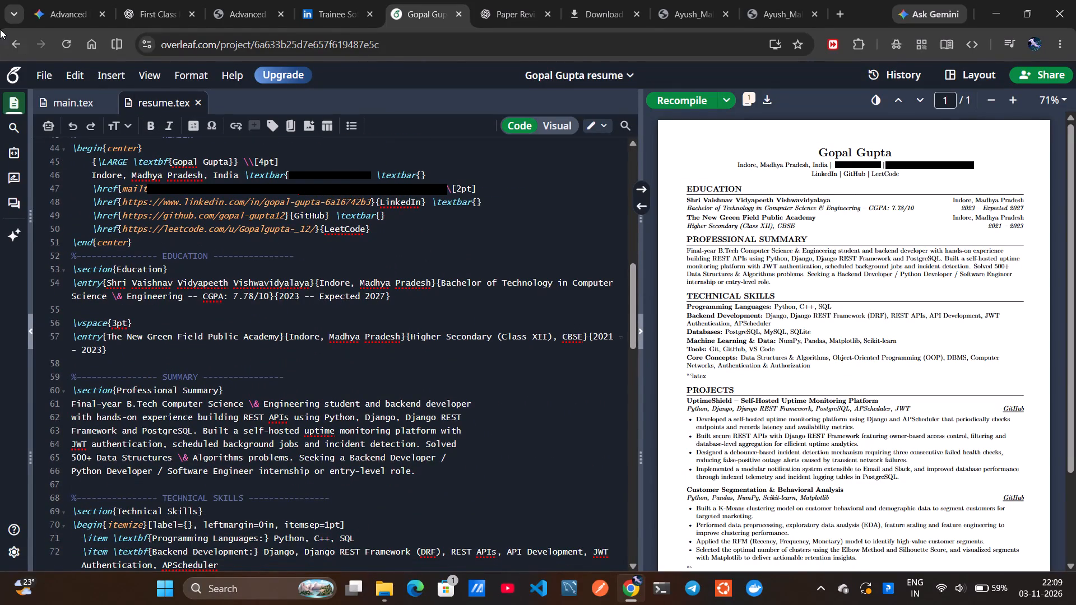
Open the account owner's resume project from the project list, replace all of main.tex with the copied code and recompile.
{"action": "left_click", "coordinate": [10, 43]}
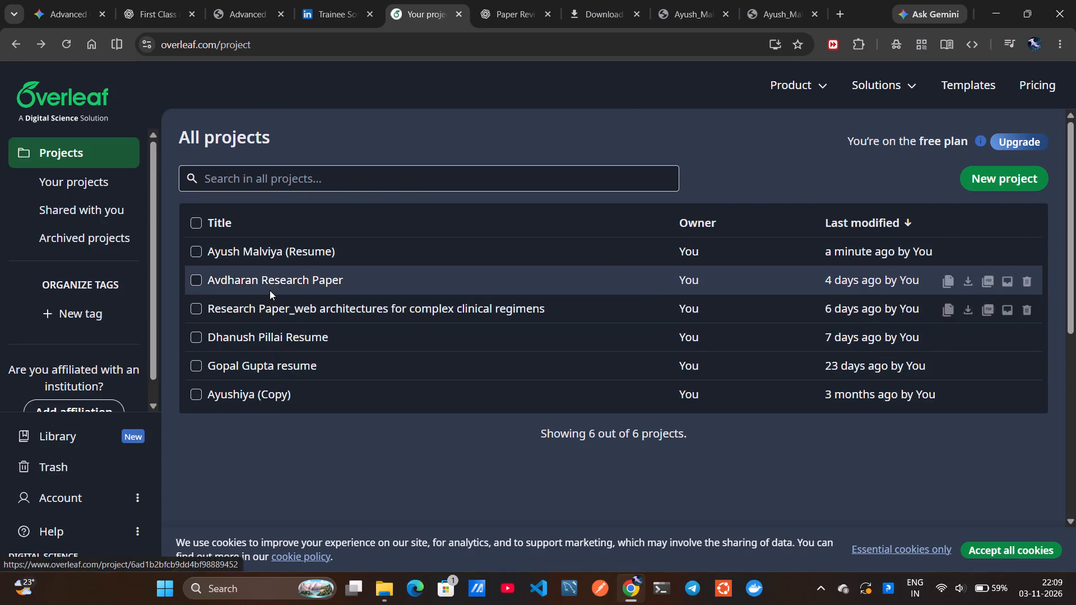
{"action": "left_click", "coordinate": [266, 253]}
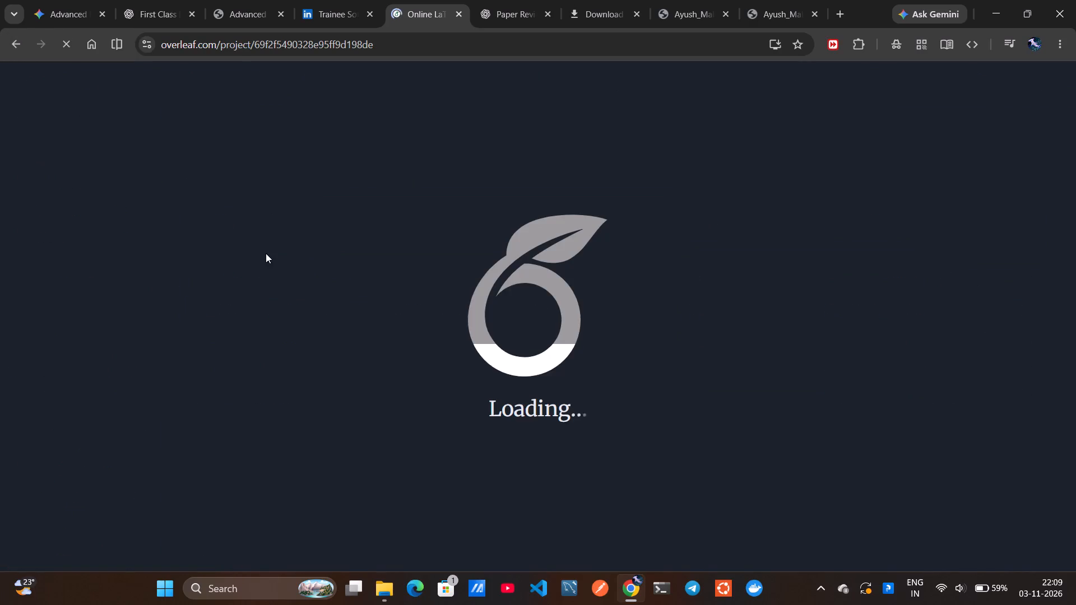
{"action": "left_click", "coordinate": [346, 319]}
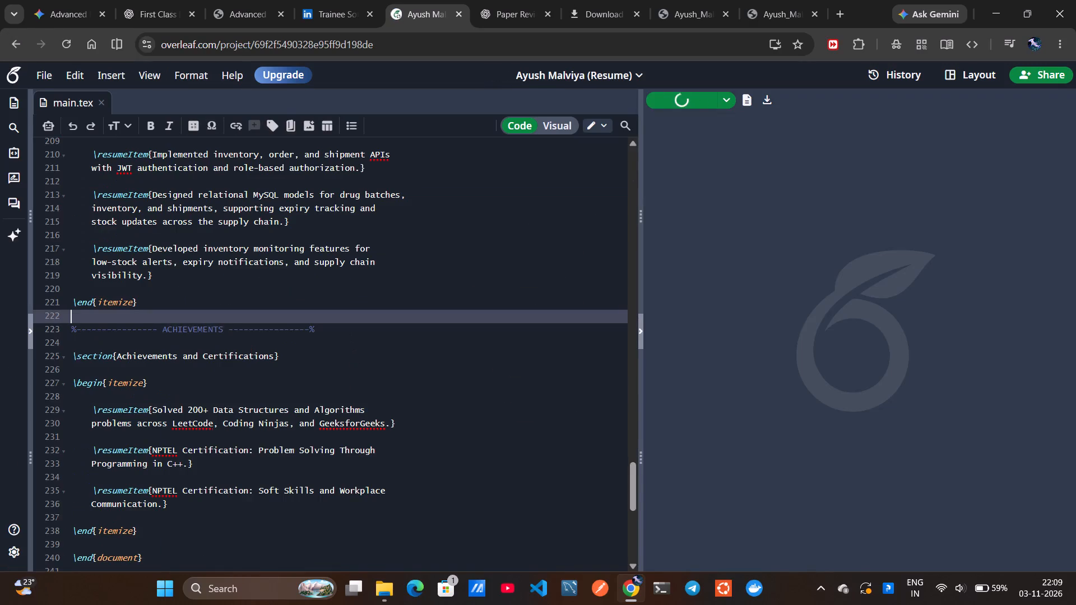
{"action": "key", "text": "ctrl+a"}
{"action": "key", "text": "ctrl+v"}
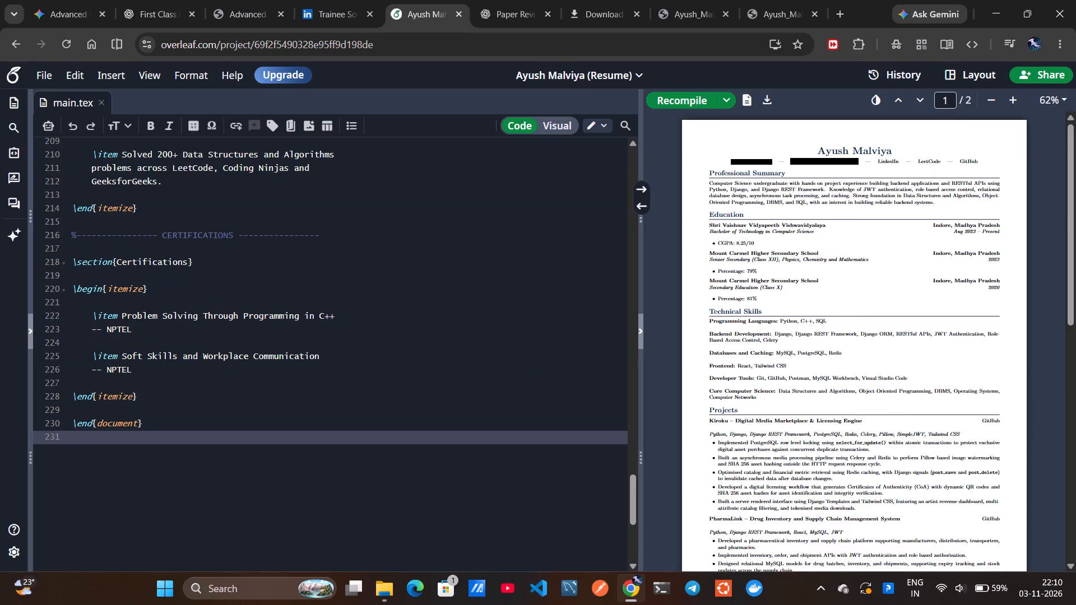
{"action": "key", "text": "ctrl+Return"}
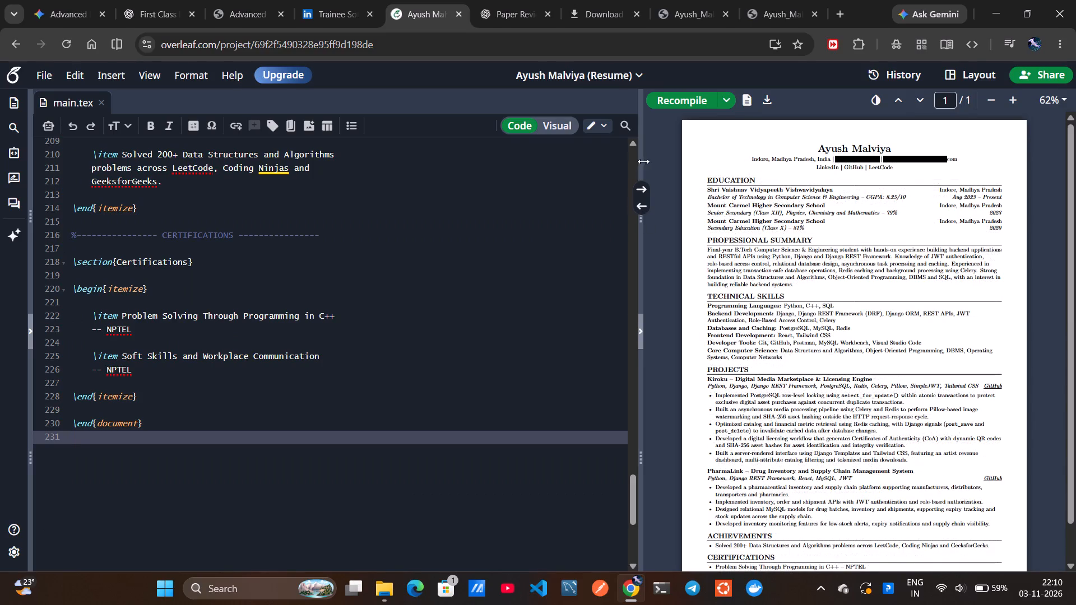
Widen the PDF preview and review the recompiled resume down to the Certifications section.
{"action": "left_click_drag", "start_coordinate": [639, 156], "coordinate": [457, 153]}
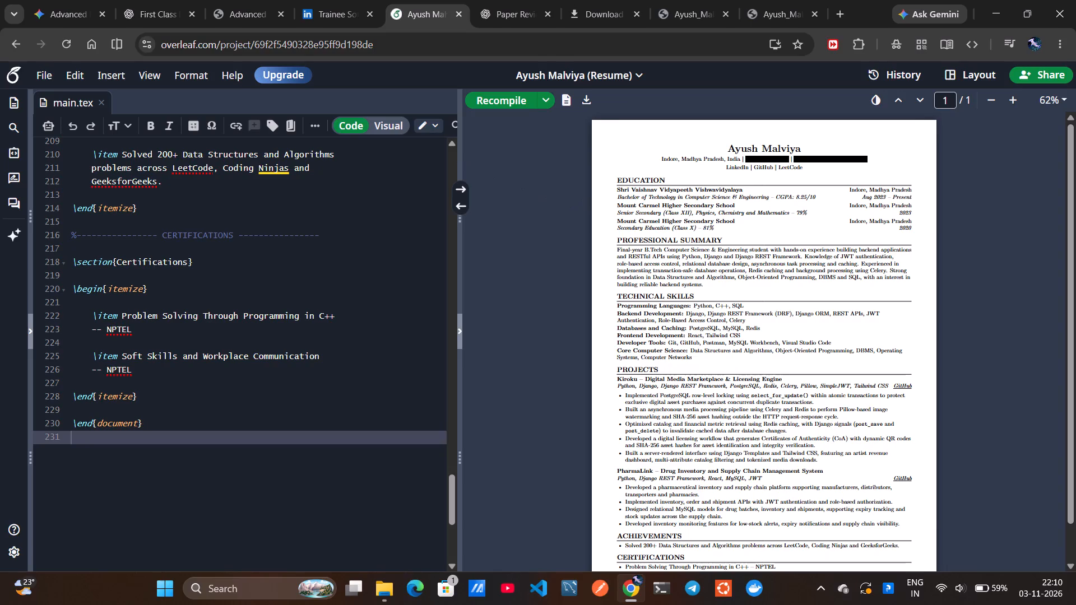
{"action": "scroll", "coordinate": [628, 208], "scroll_direction": "down", "scroll_amount": 2}
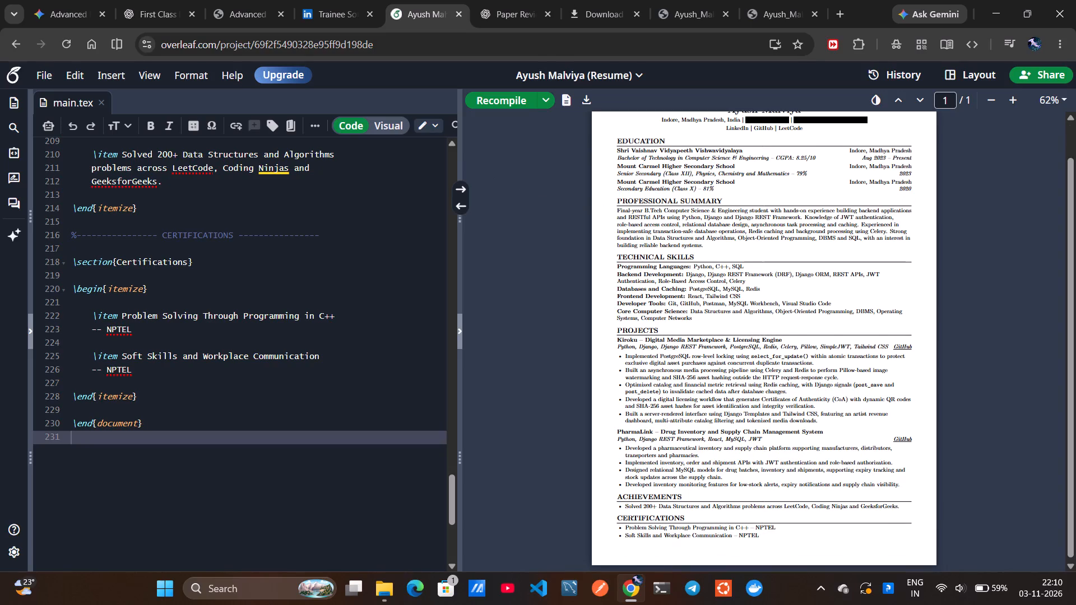
{"action": "scroll", "coordinate": [685, 320], "scroll_direction": "down", "scroll_amount": 1}
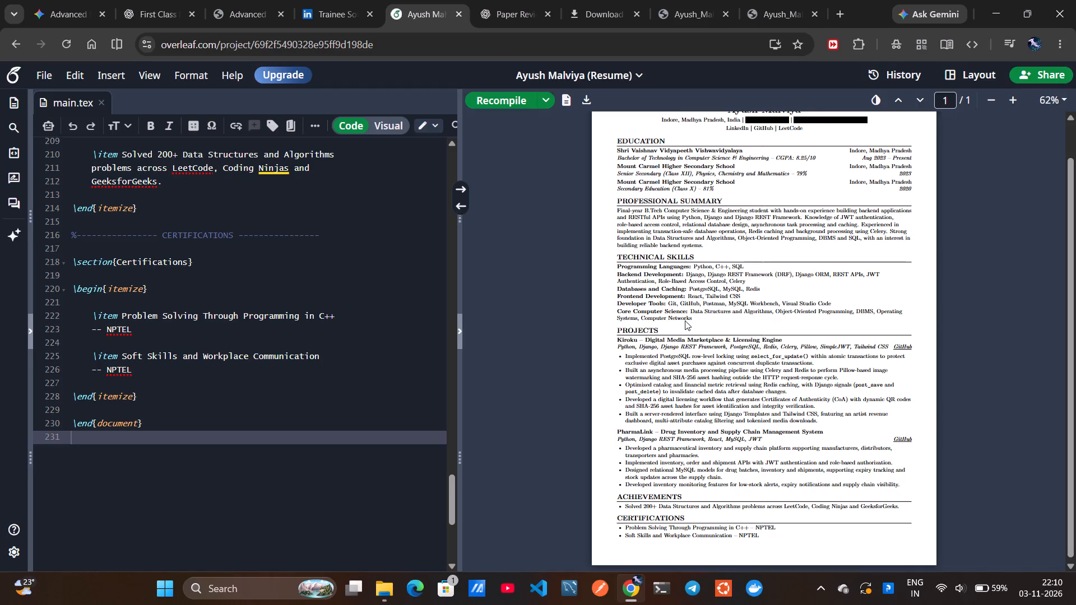
Move the whole Education section in main.tex to between Professional Summary and Technical Skills, and recompile the resume.
{"action": "scroll", "coordinate": [317, 403], "scroll_direction": "up", "scroll_amount": 8}
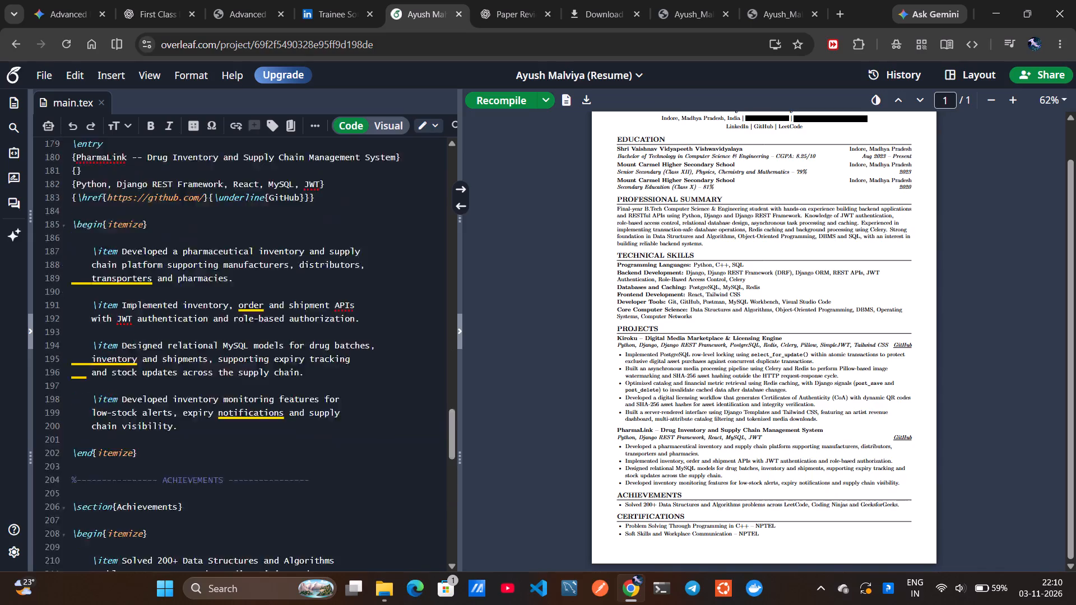
{"action": "scroll", "coordinate": [317, 403], "scroll_direction": "up", "scroll_amount": 12}
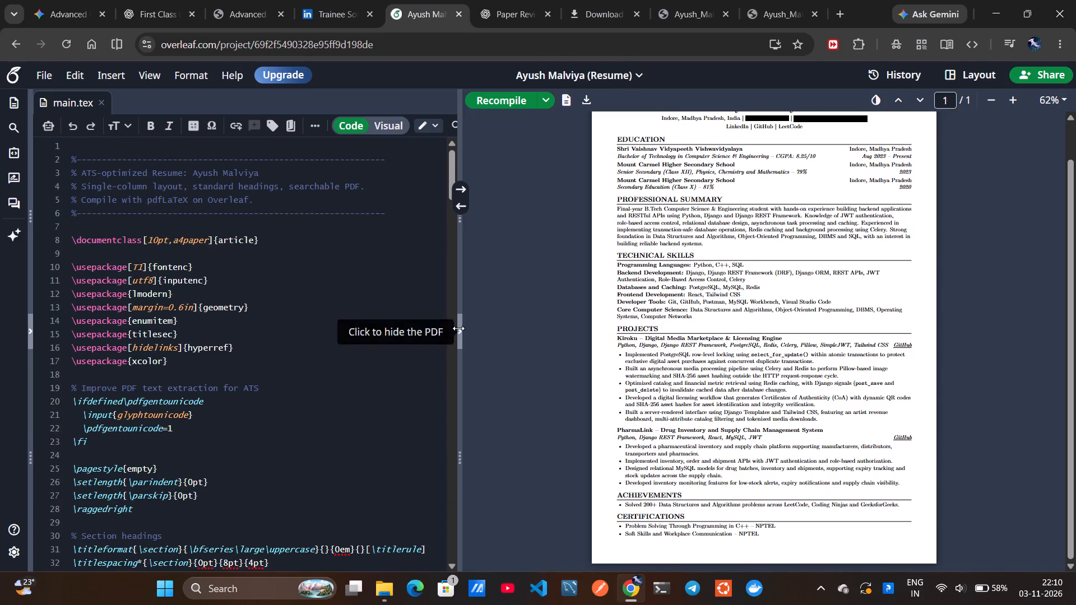
{"action": "left_click_drag", "start_coordinate": [458, 299], "coordinate": [490, 299]}
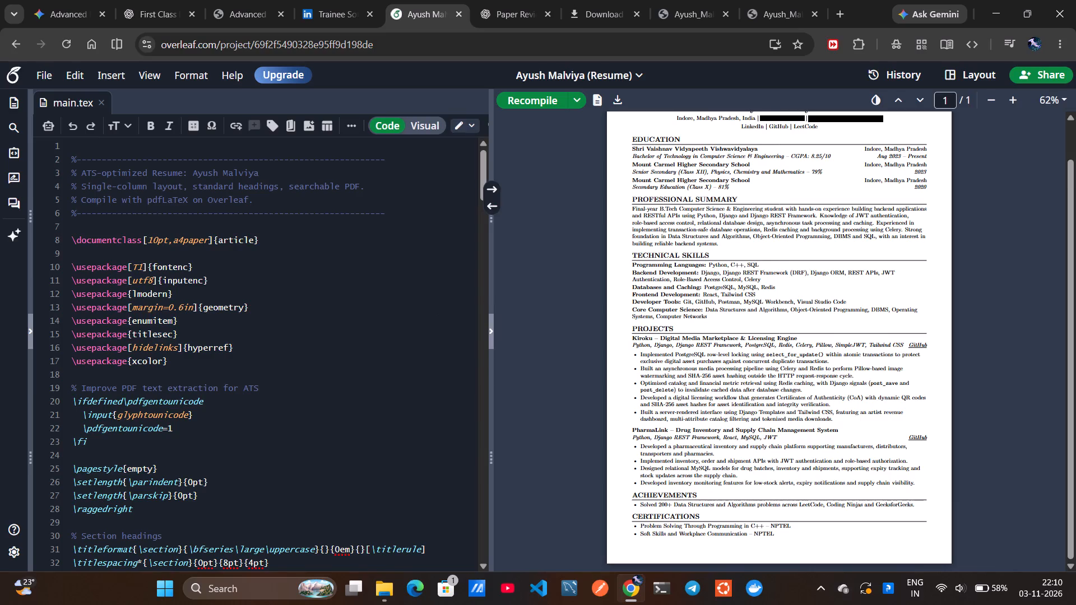
{"action": "scroll", "coordinate": [306, 315], "scroll_direction": "down", "scroll_amount": 5}
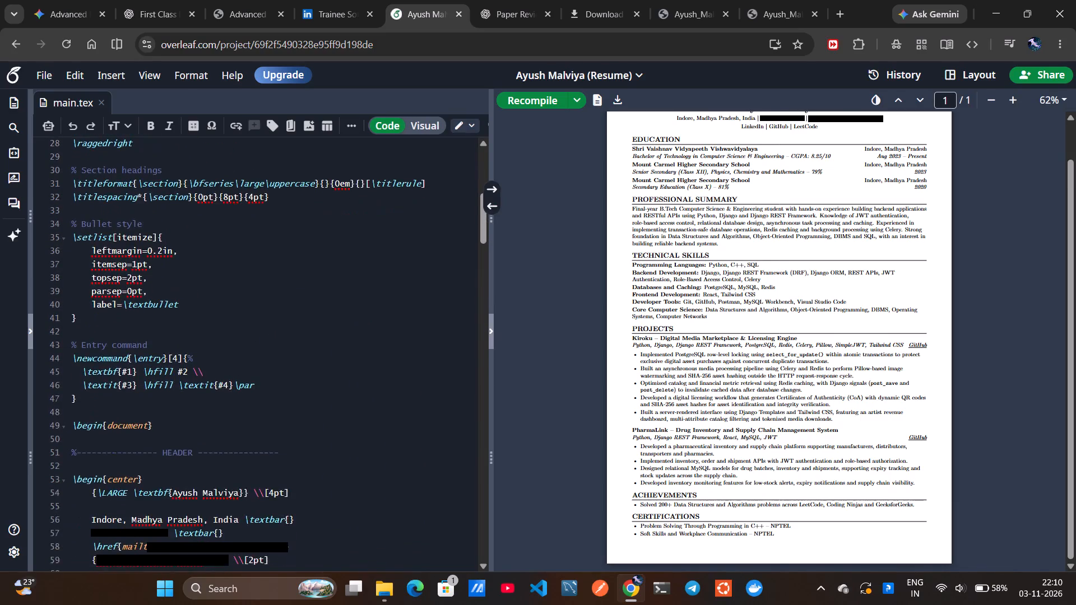
{"action": "scroll", "coordinate": [306, 315], "scroll_direction": "down", "scroll_amount": 5}
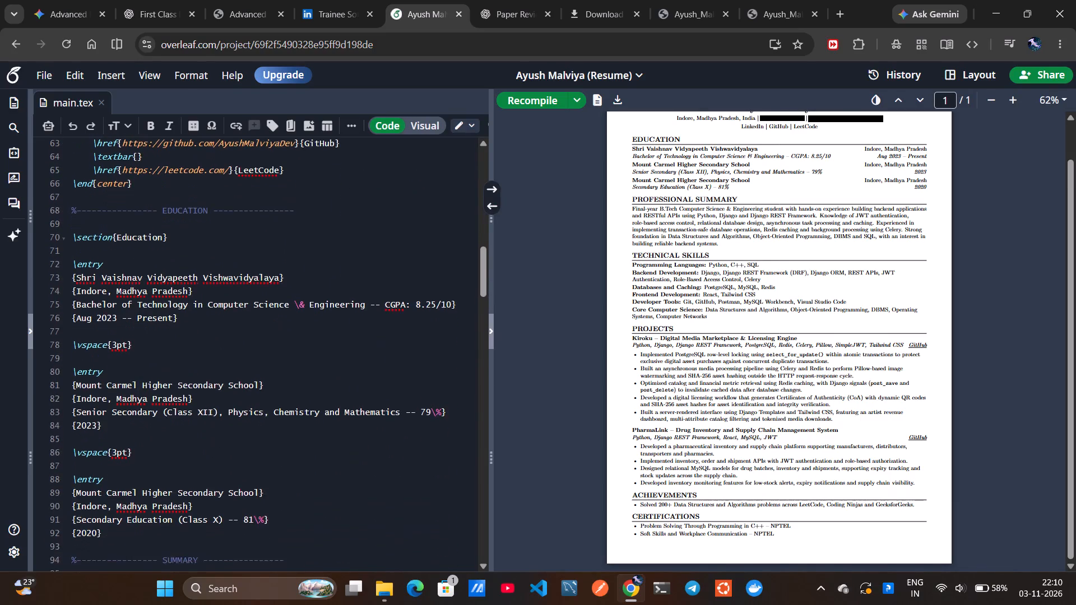
{"action": "scroll", "coordinate": [306, 315], "scroll_direction": "down", "scroll_amount": 3}
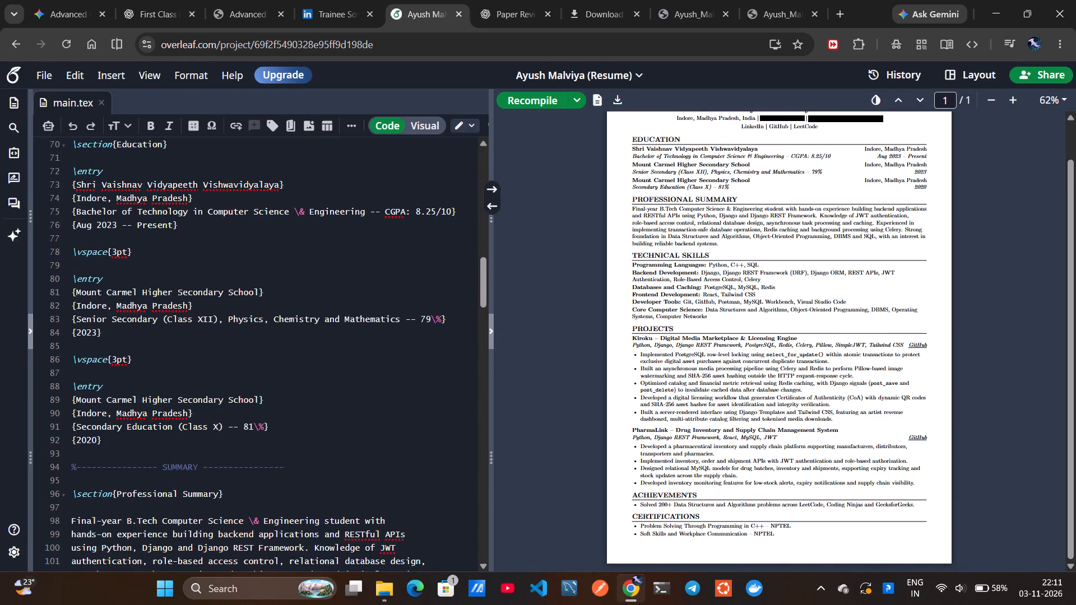
{"action": "left_click_drag", "start_coordinate": [147, 446], "coordinate": [75, 147]}
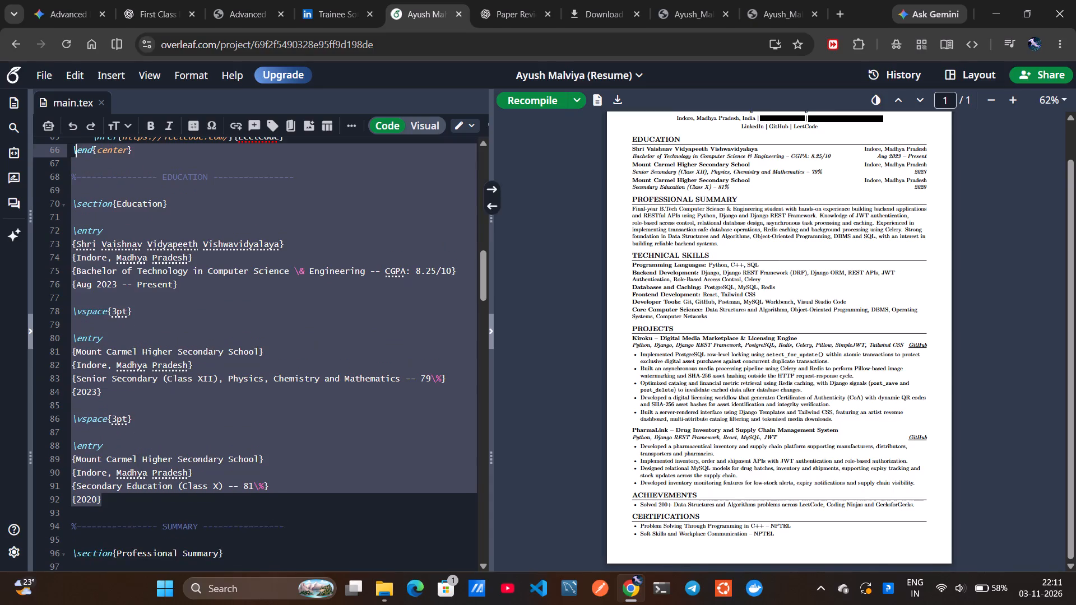
{"action": "left_click_drag", "start_coordinate": [75, 147], "coordinate": [68, 173]}
{"action": "key", "text": "ctrl+x"}
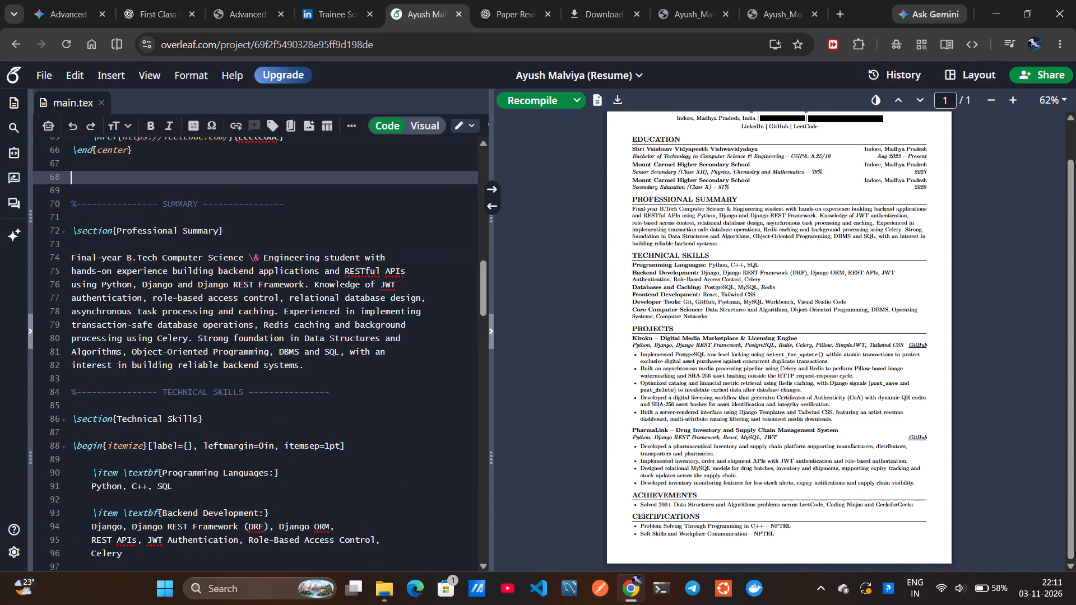
{"action": "scroll", "coordinate": [110, 355], "scroll_direction": "down", "scroll_amount": 1}
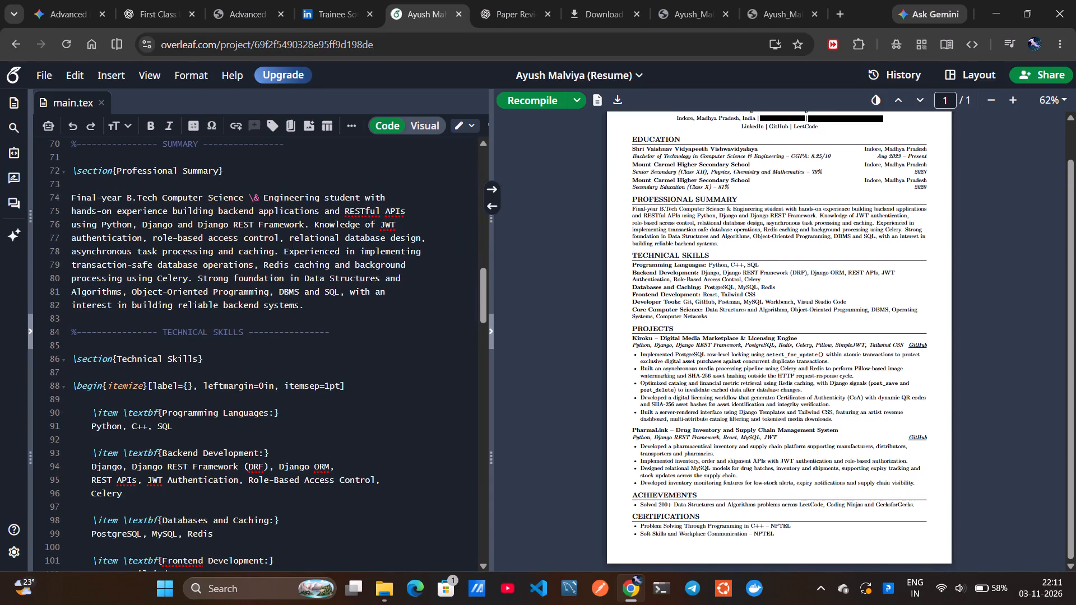
{"action": "left_click", "coordinate": [339, 317]}
{"action": "key", "text": "Return"}
{"action": "key", "text": "Return"}
{"action": "key", "text": "ctrl+v"}
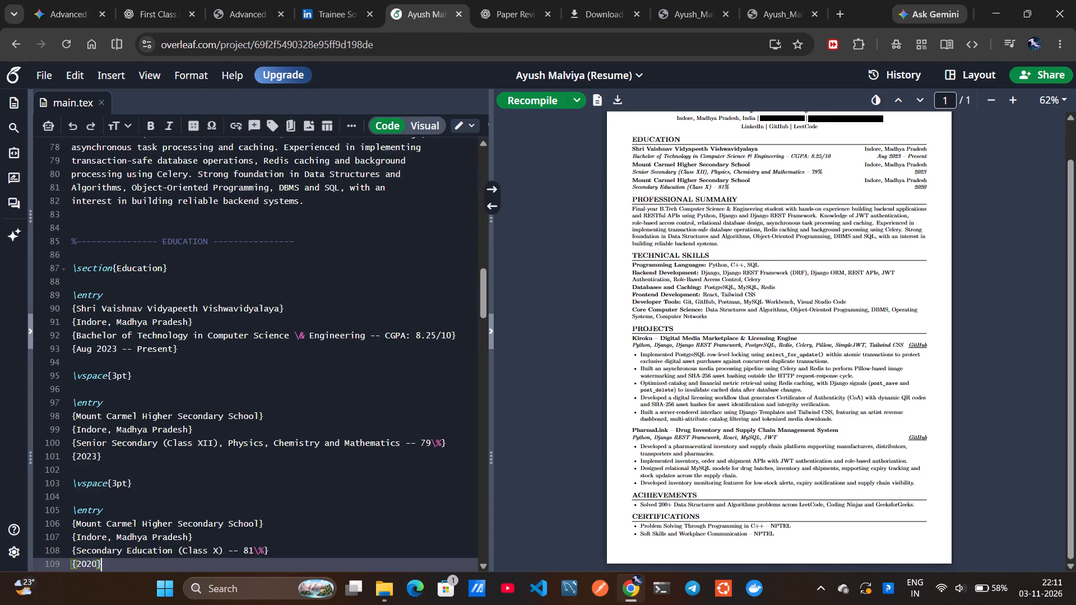
{"action": "key", "text": "Return"}
{"action": "key", "text": "Return"}
{"action": "key", "text": "ctrl+Return"}
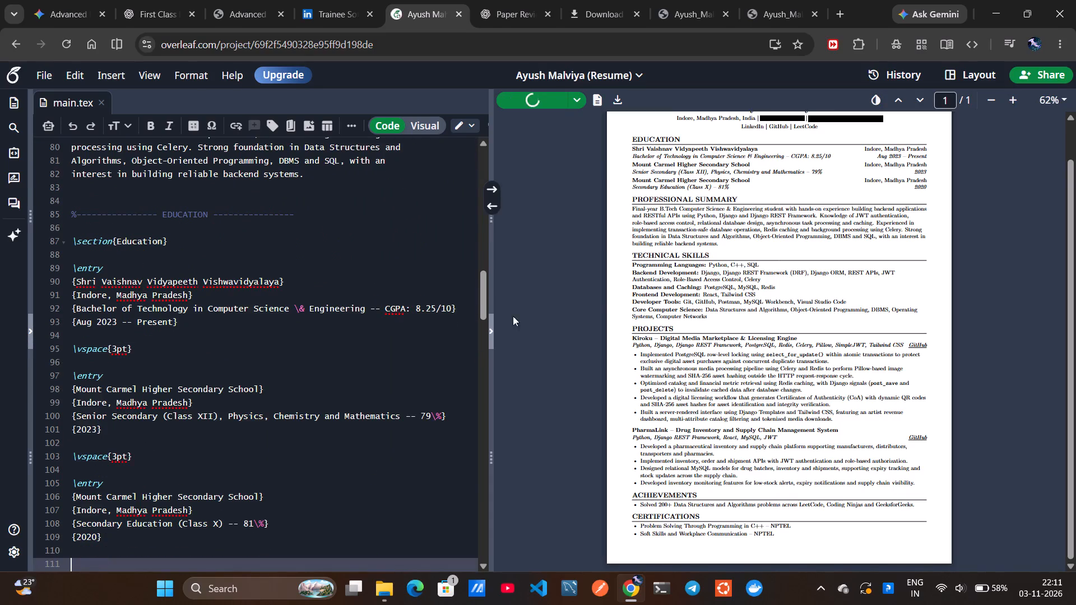
Copy the code of both projects in main.tex, from the Kiroku entry through the end of the PharmaLink bullet list.
{"action": "scroll", "coordinate": [660, 293], "scroll_direction": "up", "scroll_amount": 1}
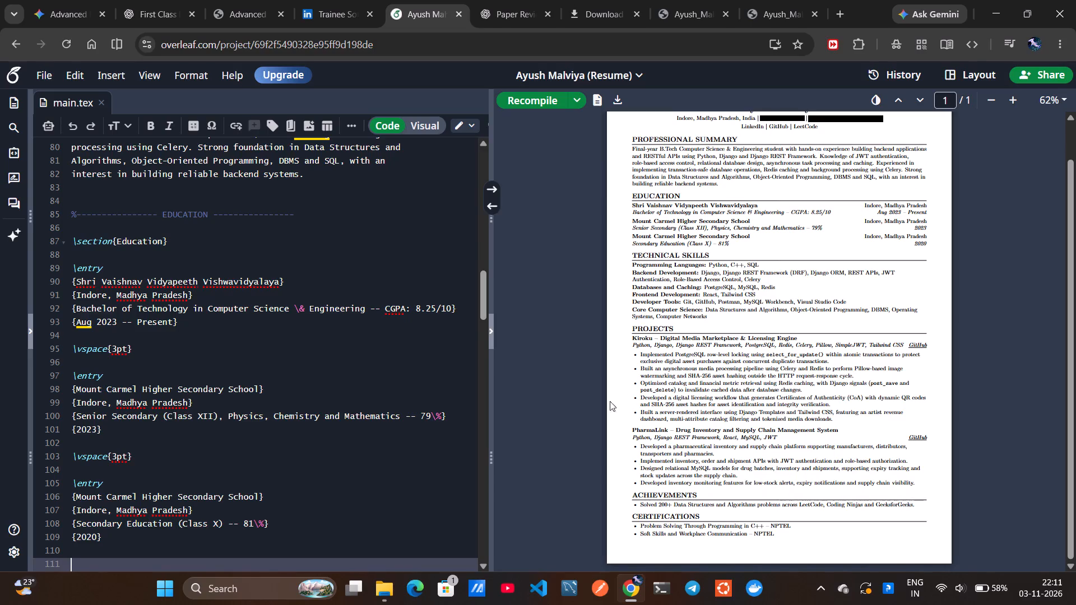
{"action": "scroll", "coordinate": [216, 327], "scroll_direction": "down", "scroll_amount": 10}
{"action": "scroll", "coordinate": [216, 327], "scroll_direction": "up", "scroll_amount": 1}
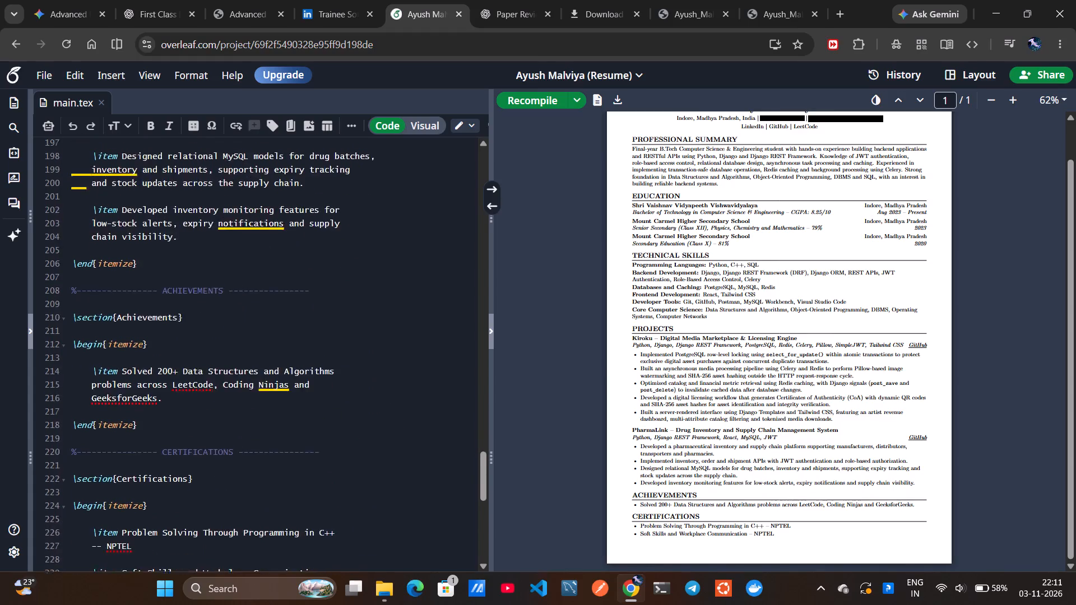
{"action": "left_click_drag", "start_coordinate": [169, 379], "coordinate": [79, 223]}
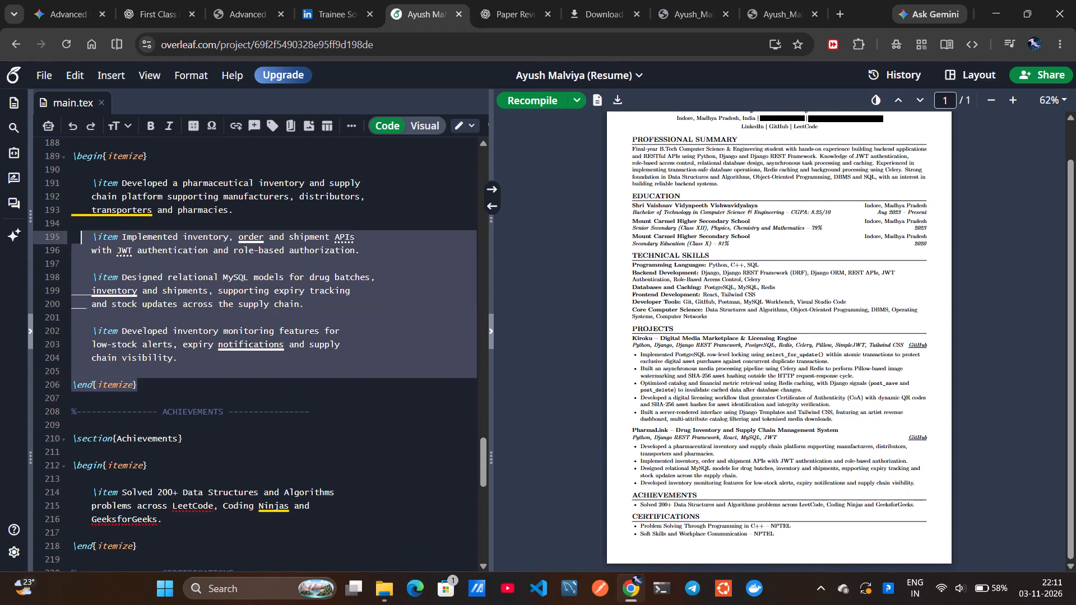
{"action": "left_click_drag", "start_coordinate": [79, 223], "coordinate": [78, 514]}
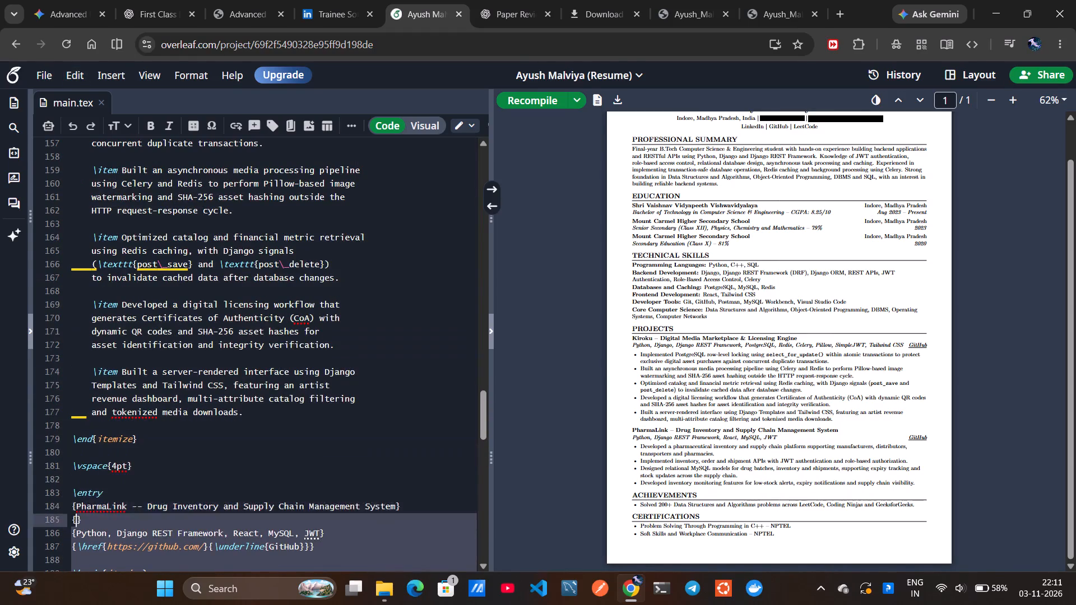
{"action": "left_click_drag", "start_coordinate": [78, 514], "coordinate": [67, 487]}
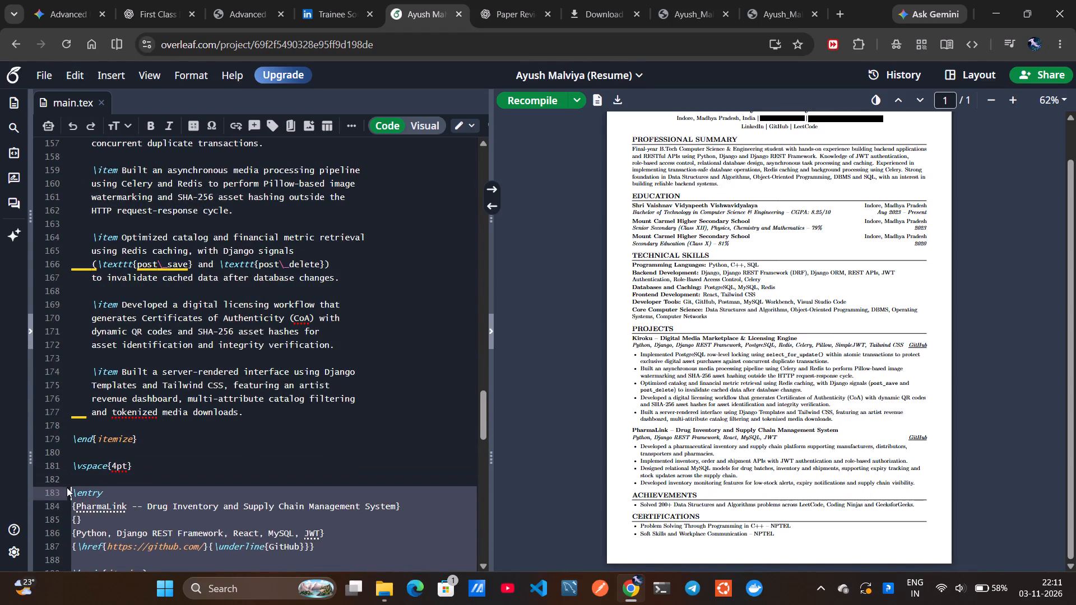
{"action": "left_click_drag", "start_coordinate": [67, 487], "coordinate": [66, 486]}
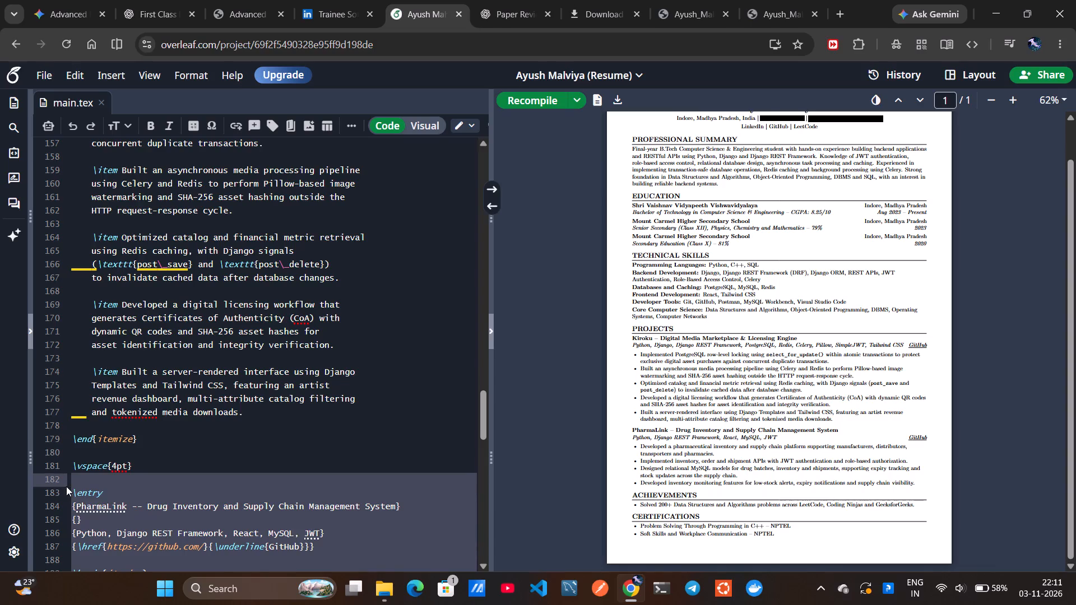
{"action": "left_click_drag", "start_coordinate": [66, 486], "coordinate": [66, 483]}
{"action": "left_click_drag", "start_coordinate": [66, 483], "coordinate": [66, 483]}
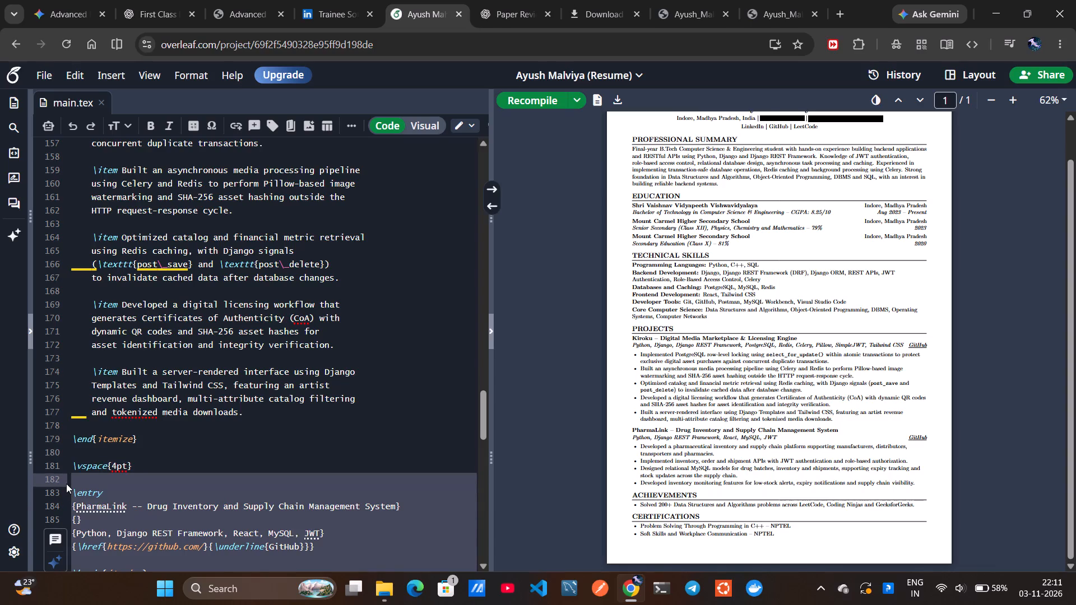
{"action": "key", "text": "shift+Up"}
{"action": "key", "text": "shift+Up"}
{"action": "key", "text": "shift+Up"}
{"action": "key", "text": "shift+Up"}
{"action": "key", "text": "shift+Up"}
{"action": "key", "text": "shift+Up"}
{"action": "key", "text": "shift+Up"}
{"action": "key", "text": "shift+Up"}
{"action": "key", "text": "shift+Up"}
{"action": "key", "text": "shift+Up"}
{"action": "key", "text": "shift+Up"}
{"action": "key", "text": "shift+Up"}
{"action": "key", "text": "shift+Up"}
{"action": "key", "text": "shift+Up"}
{"action": "key", "text": "shift+Up"}
{"action": "key", "text": "shift+Up"}
{"action": "key", "text": "shift+Up"}
{"action": "key", "text": "shift+Up"}
{"action": "key", "text": "shift+Up"}
{"action": "key", "text": "shift+Up"}
{"action": "key", "text": "shift+Up"}
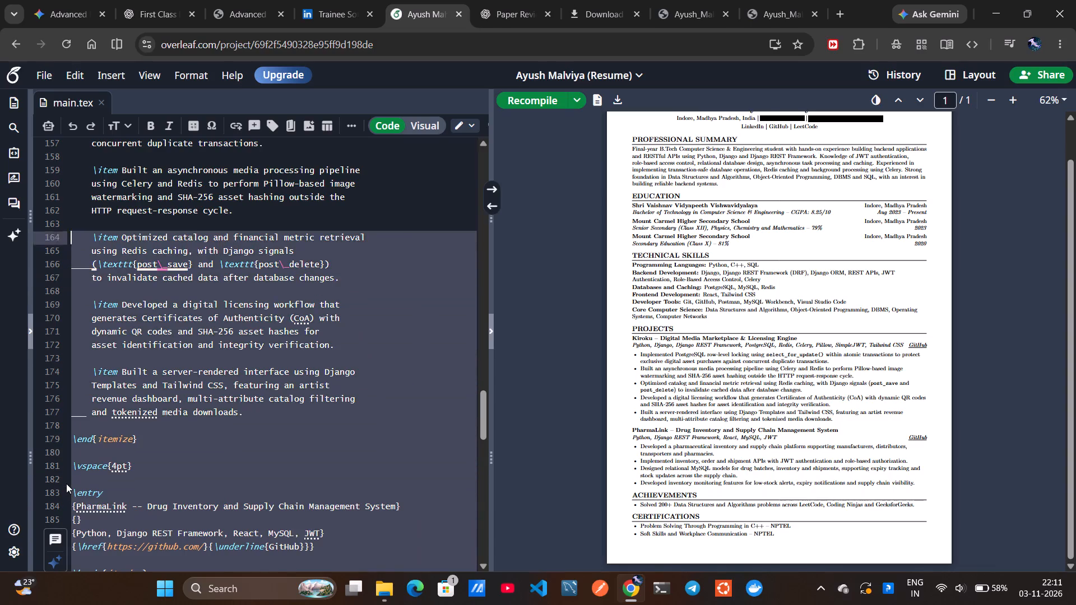
{"action": "key", "text": "shift+Up"}
{"action": "key", "text": "shift+Up"}
{"action": "key", "text": "shift+Up"}
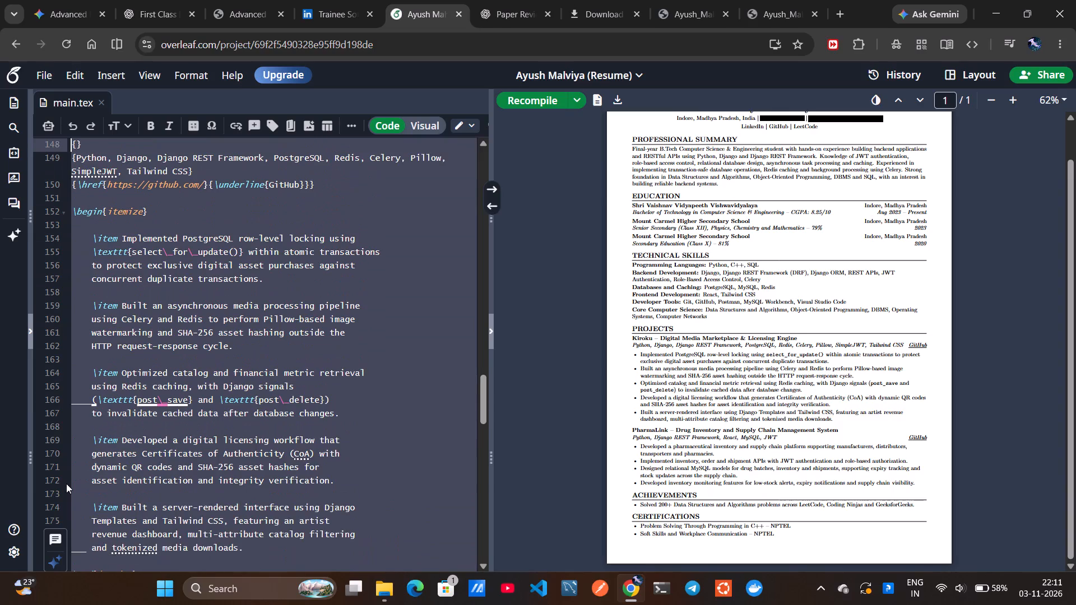
{"action": "key", "text": "shift+Up"}
{"action": "key", "text": "shift+Up"}
{"action": "key", "text": "shift+Up"}
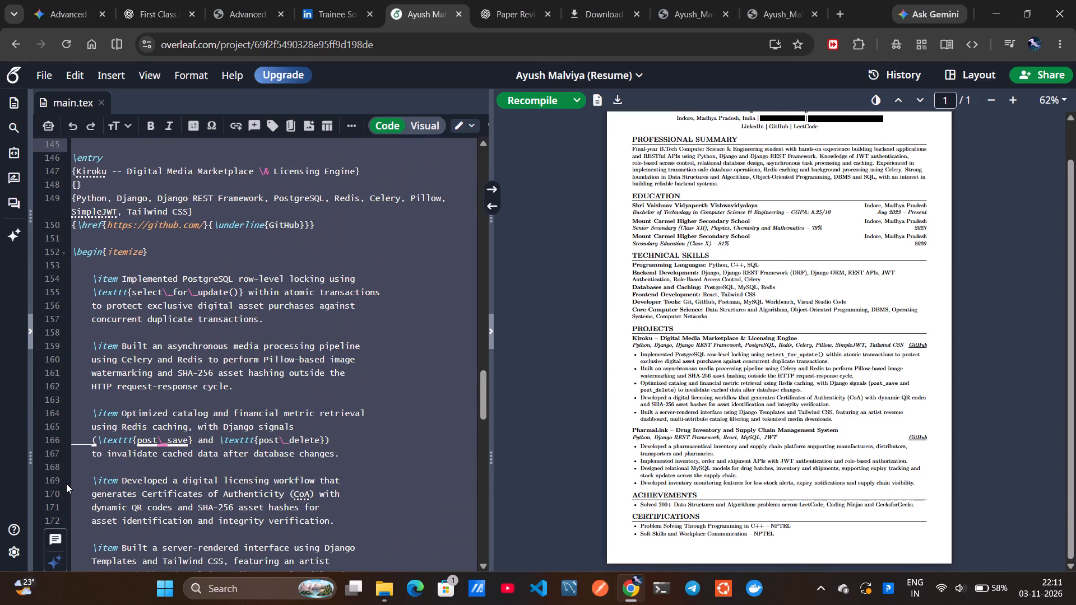
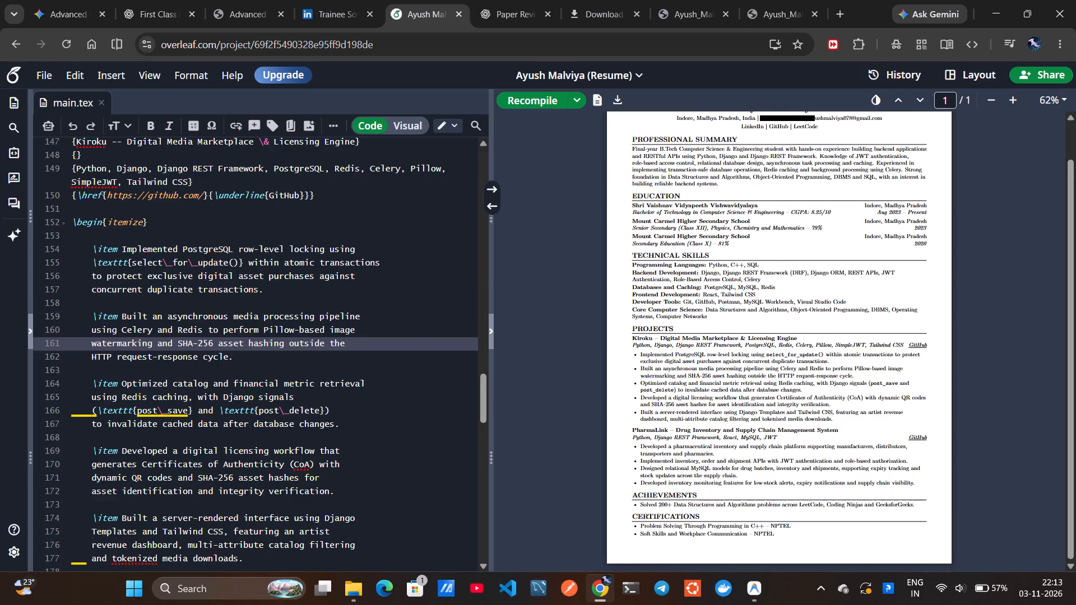
{"action": "key", "text": "alt+Tab"}
{"action": "key", "text": "alt+Tab"}
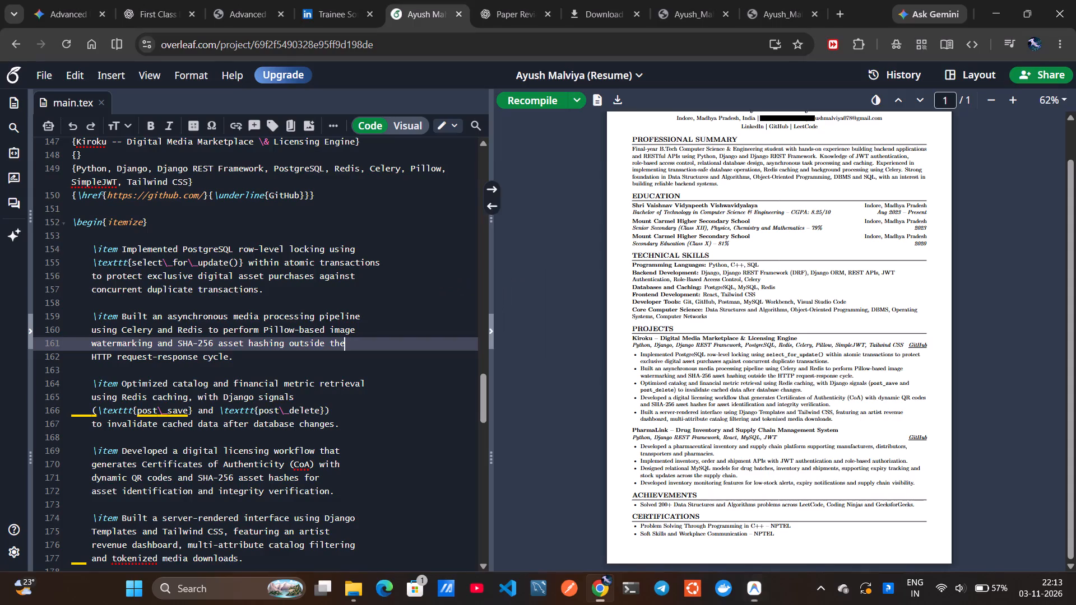
{"action": "scroll", "coordinate": [641, 359], "scroll_direction": "up", "scroll_amount": 1}
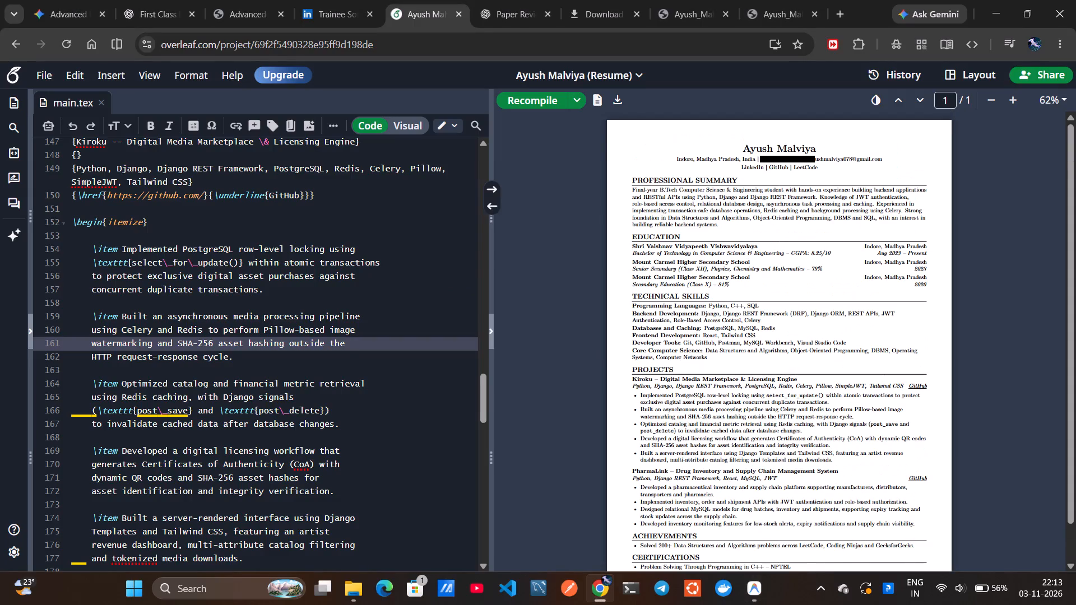
{"action": "scroll", "coordinate": [641, 359], "scroll_direction": "up", "scroll_amount": 1}
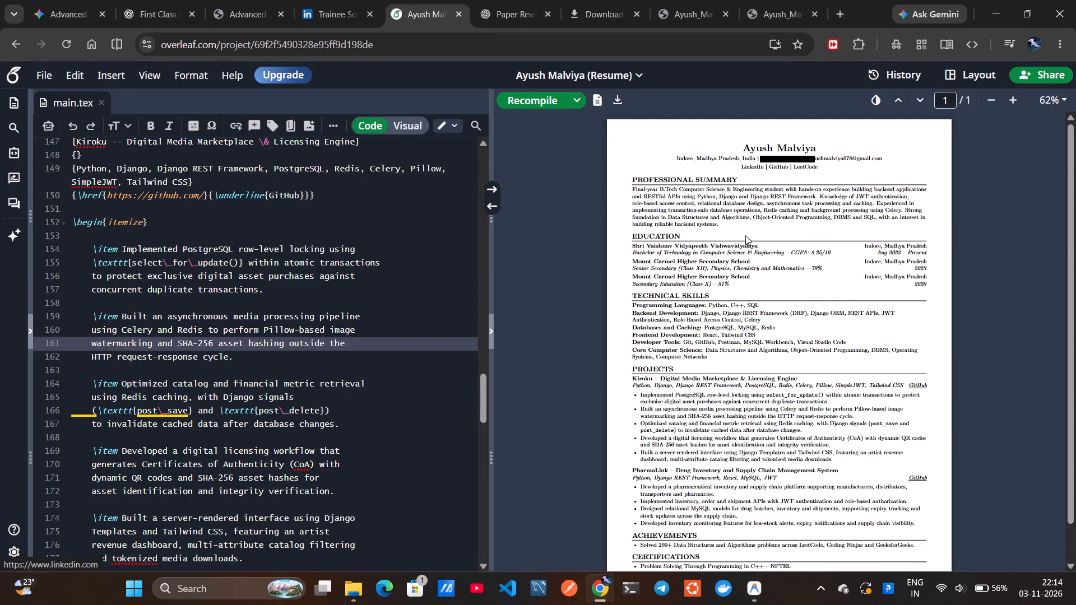
{"action": "scroll", "coordinate": [745, 235], "scroll_direction": "down", "scroll_amount": 1}
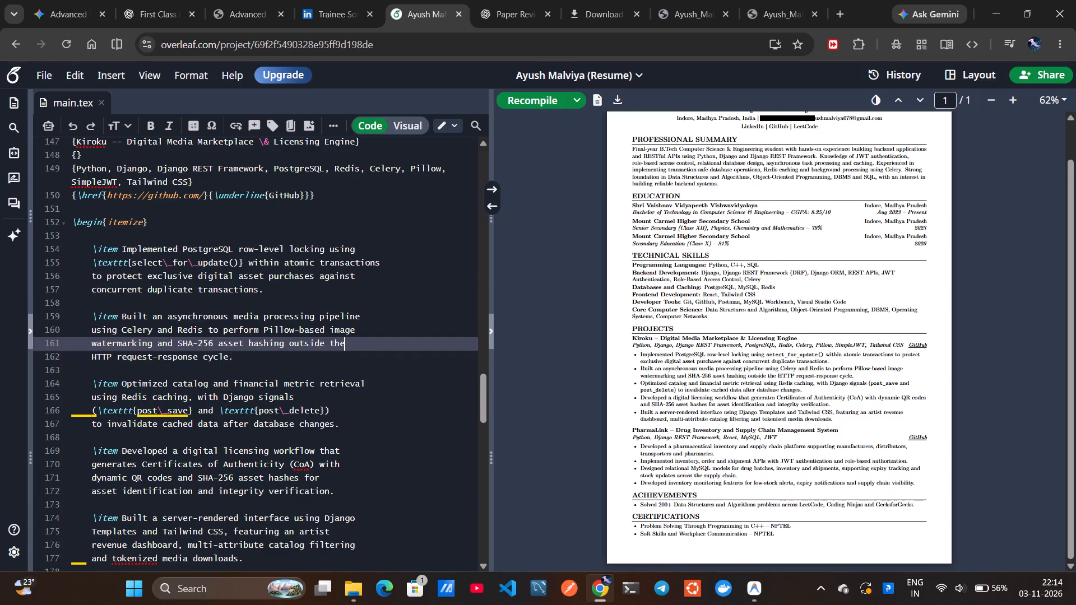
{"action": "key", "text": "alt+Tab"}
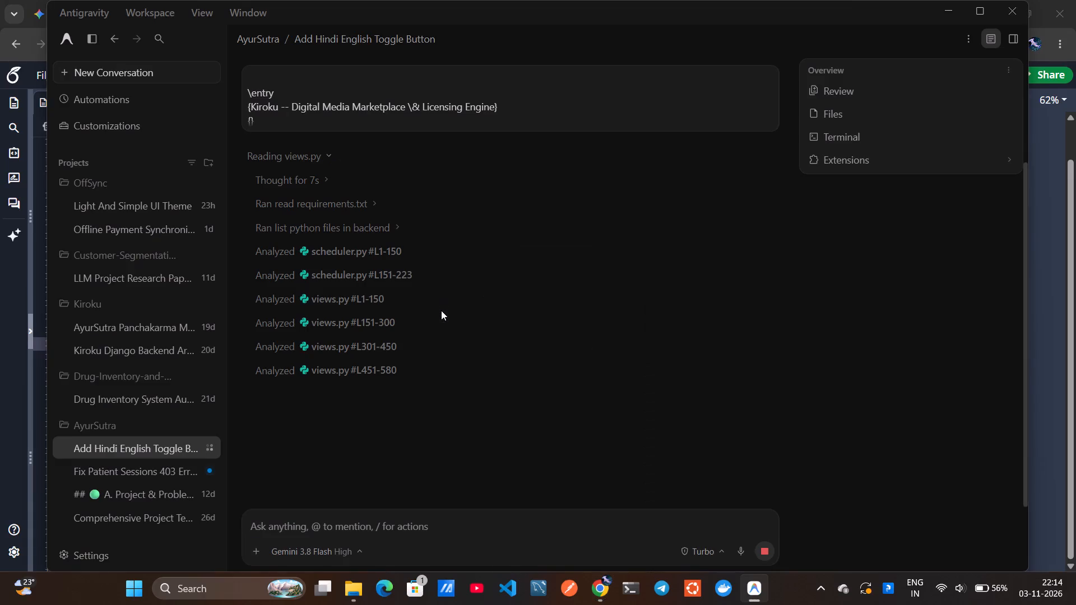
{"action": "key", "text": "alt+Tab"}
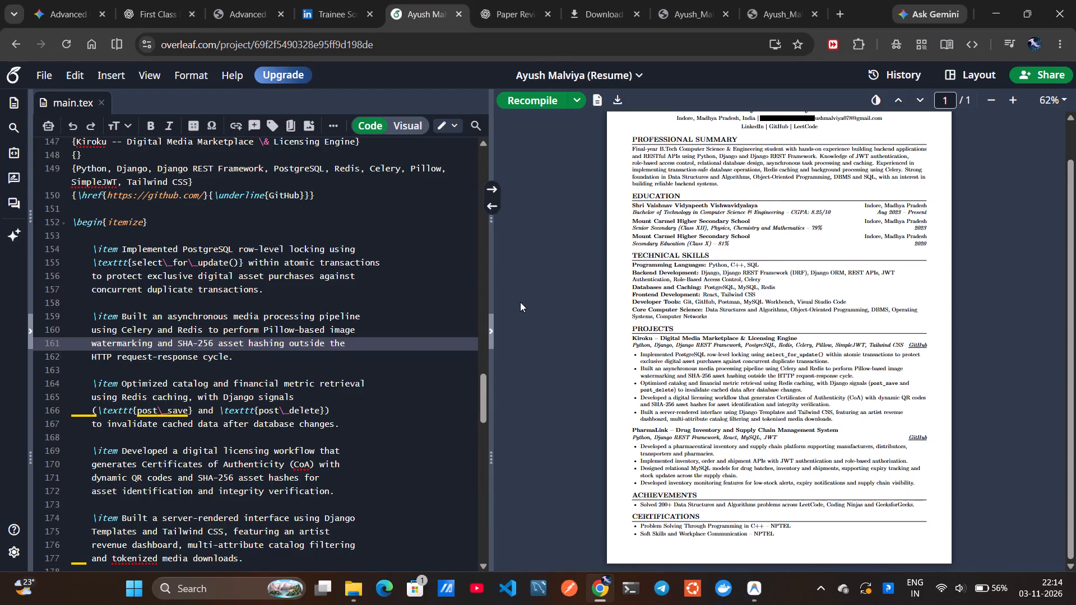
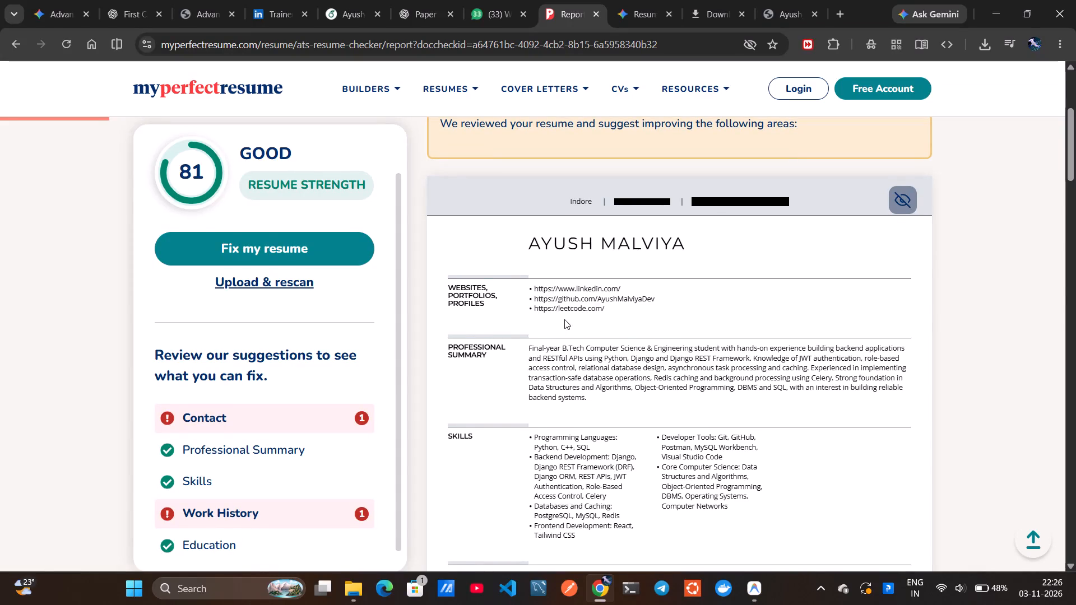
{"action": "scroll", "coordinate": [564, 319], "scroll_direction": "down", "scroll_amount": 2}
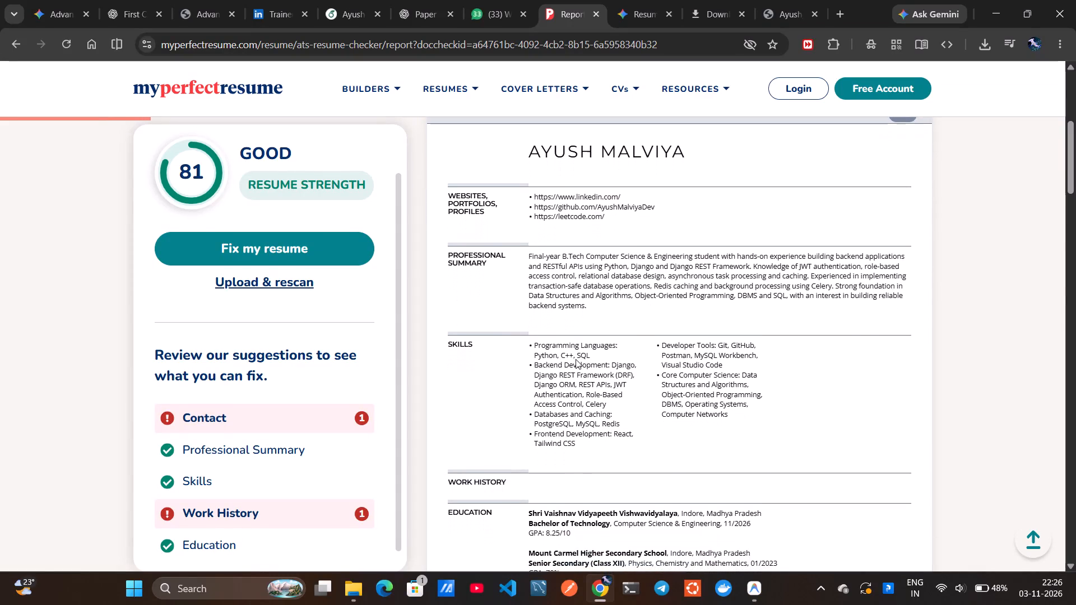
{"action": "scroll", "coordinate": [576, 359], "scroll_direction": "down", "scroll_amount": 1}
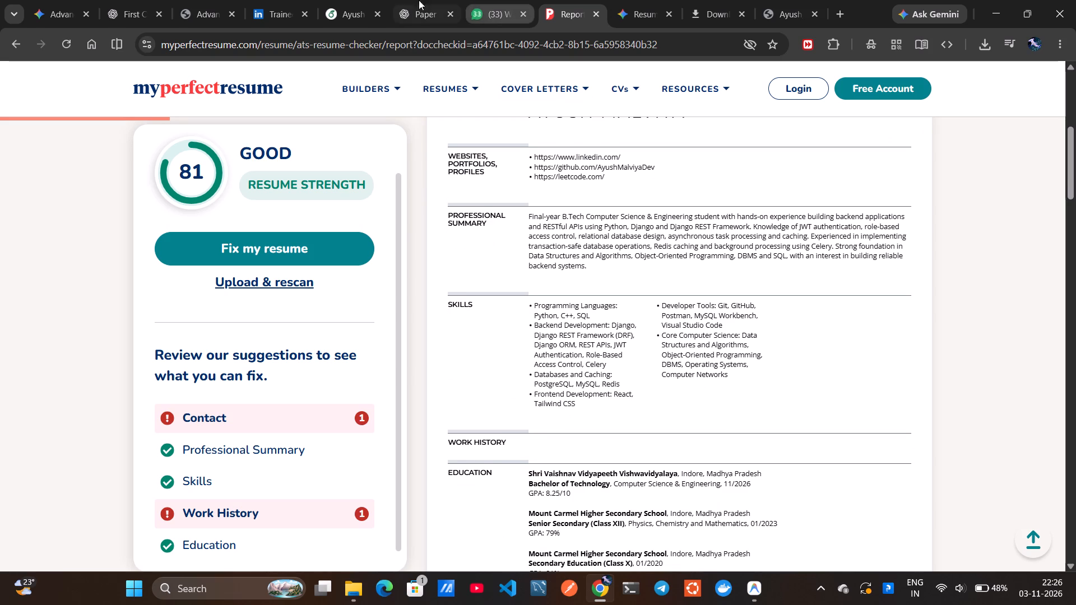
In Overleaf, append the LeetCode profile username to the LeetCode URL in the resume header's source.
{"action": "left_click", "coordinate": [353, 0]}
{"action": "scroll", "coordinate": [305, 217], "scroll_direction": "up", "scroll_amount": 7}
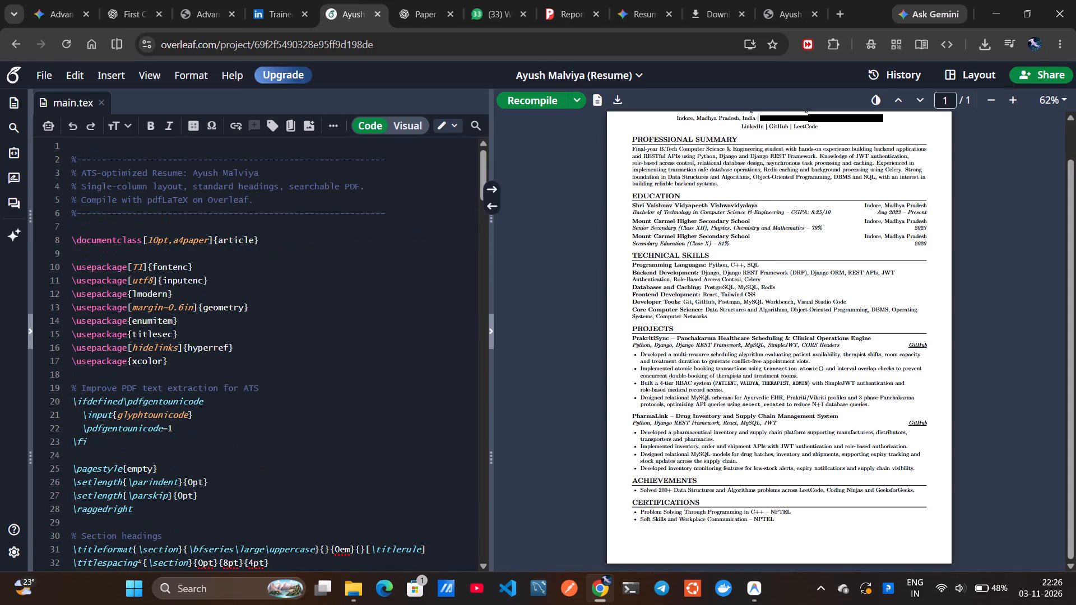
{"action": "scroll", "coordinate": [259, 299], "scroll_direction": "down", "scroll_amount": 6}
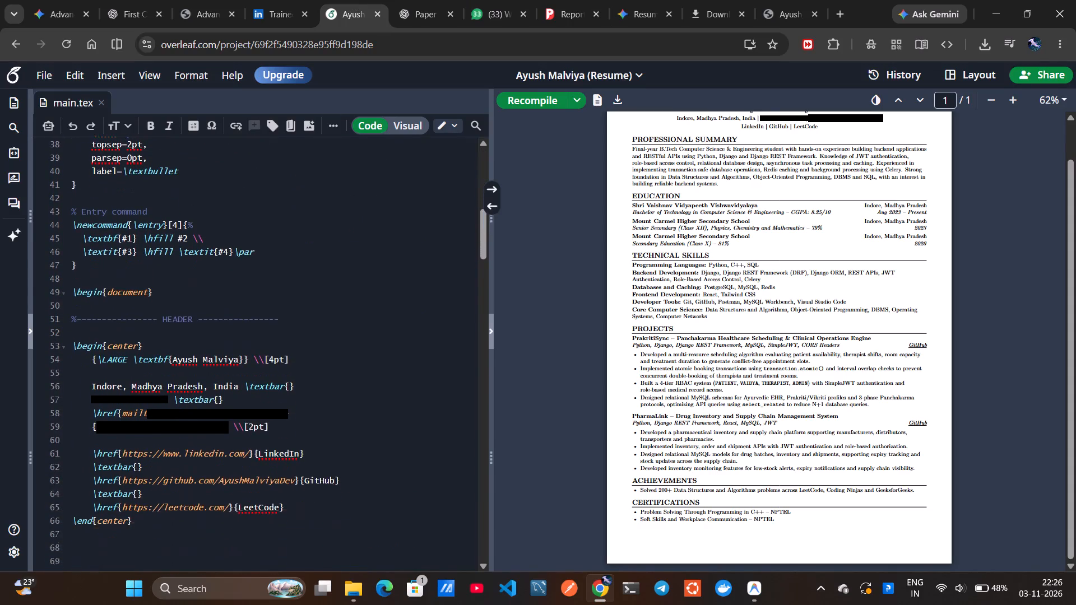
{"action": "scroll", "coordinate": [259, 299], "scroll_direction": "down", "scroll_amount": 1}
{"action": "scroll", "coordinate": [243, 378], "scroll_direction": "down", "scroll_amount": 1}
{"action": "left_click", "coordinate": [230, 406]}
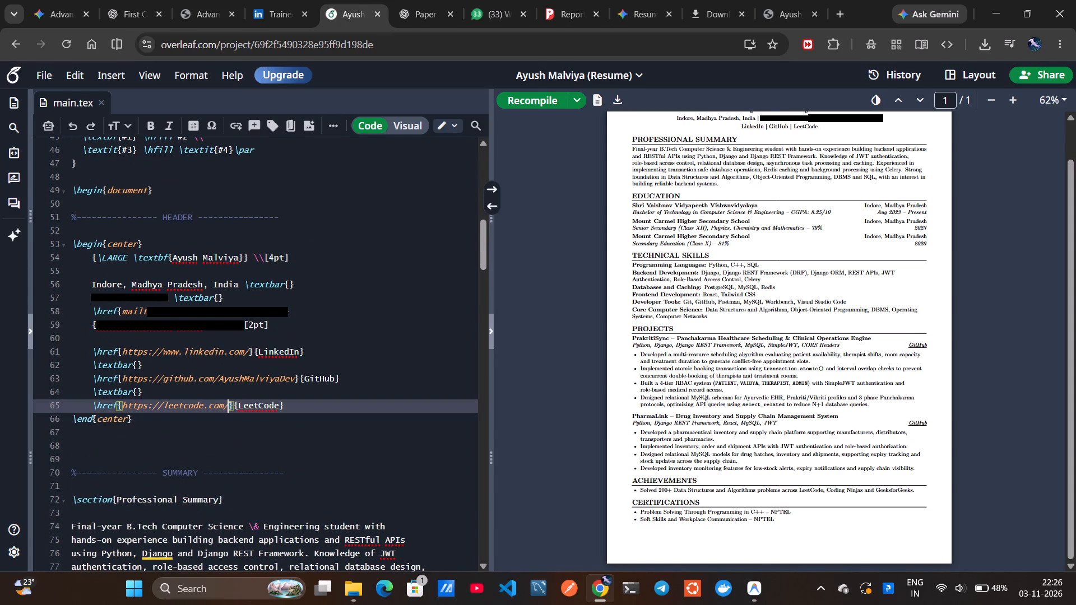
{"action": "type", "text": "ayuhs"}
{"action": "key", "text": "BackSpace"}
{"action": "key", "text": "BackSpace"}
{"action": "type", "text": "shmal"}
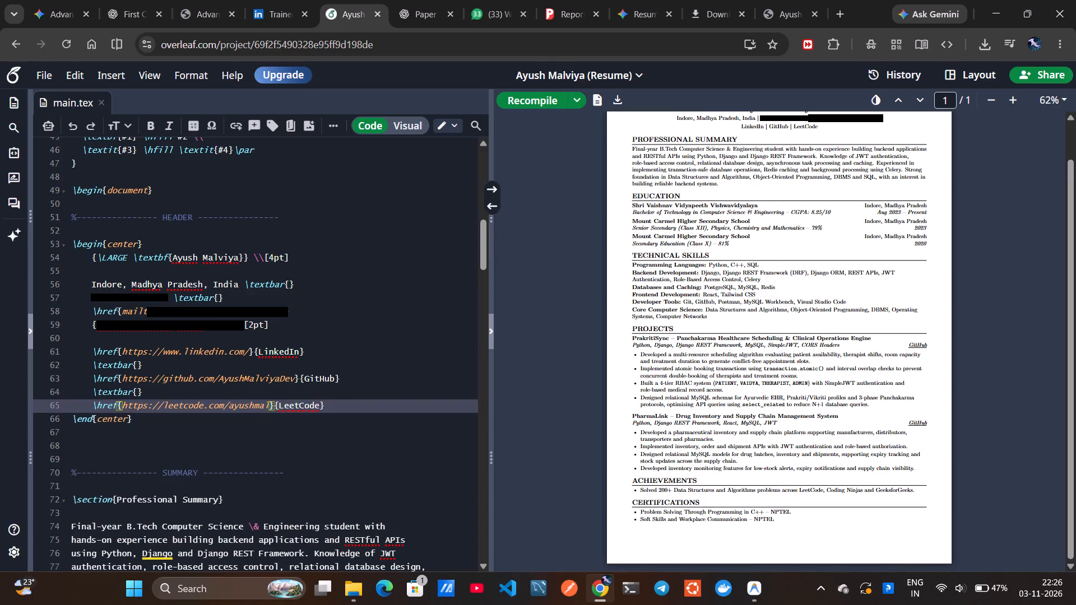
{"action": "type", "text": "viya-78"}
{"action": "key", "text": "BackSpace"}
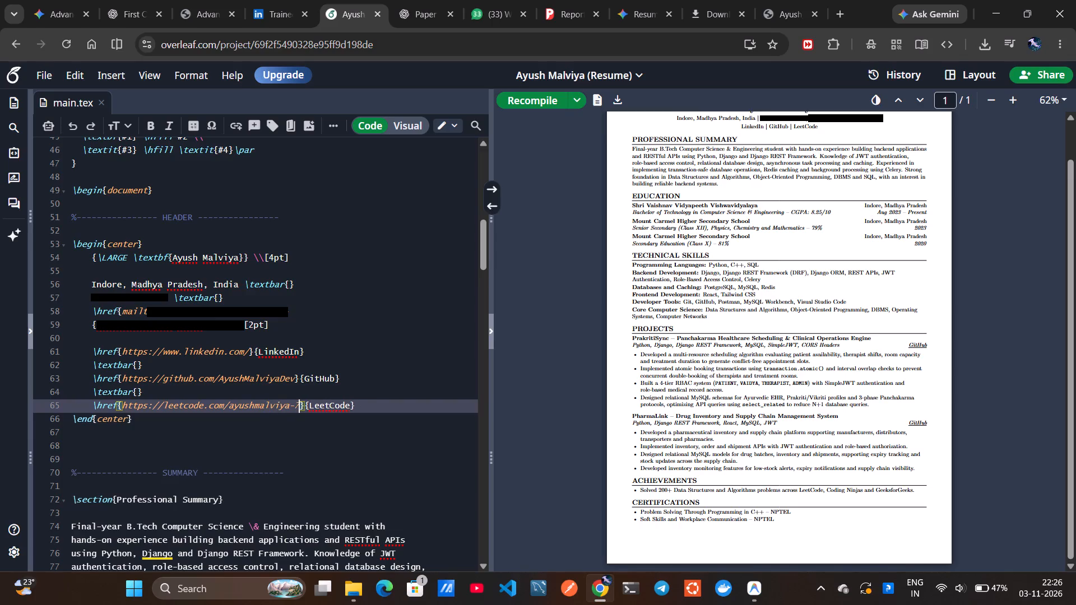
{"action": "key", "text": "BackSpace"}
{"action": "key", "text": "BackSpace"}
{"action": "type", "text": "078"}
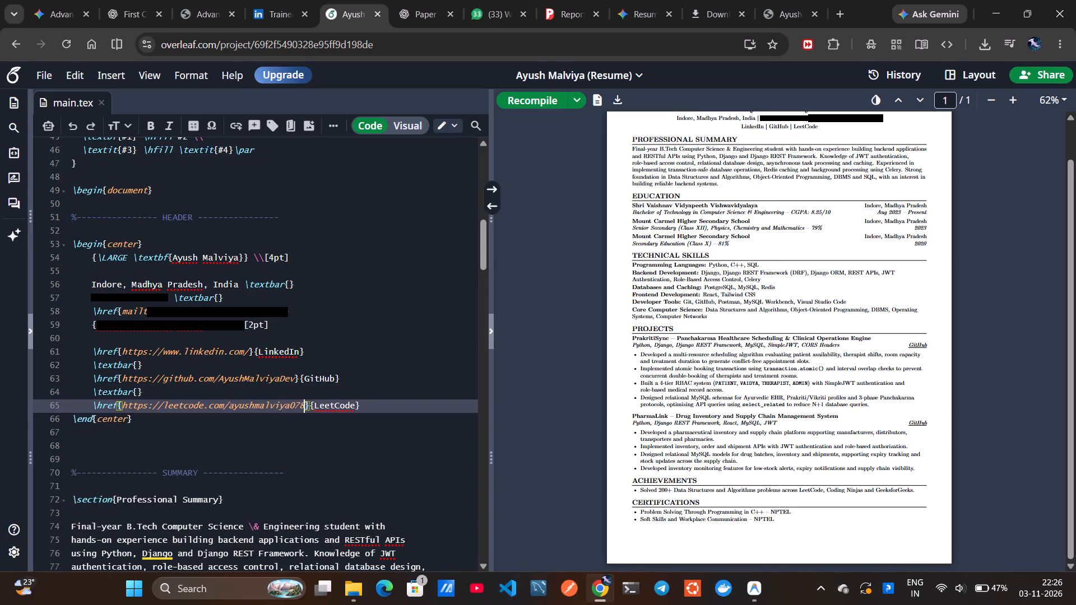
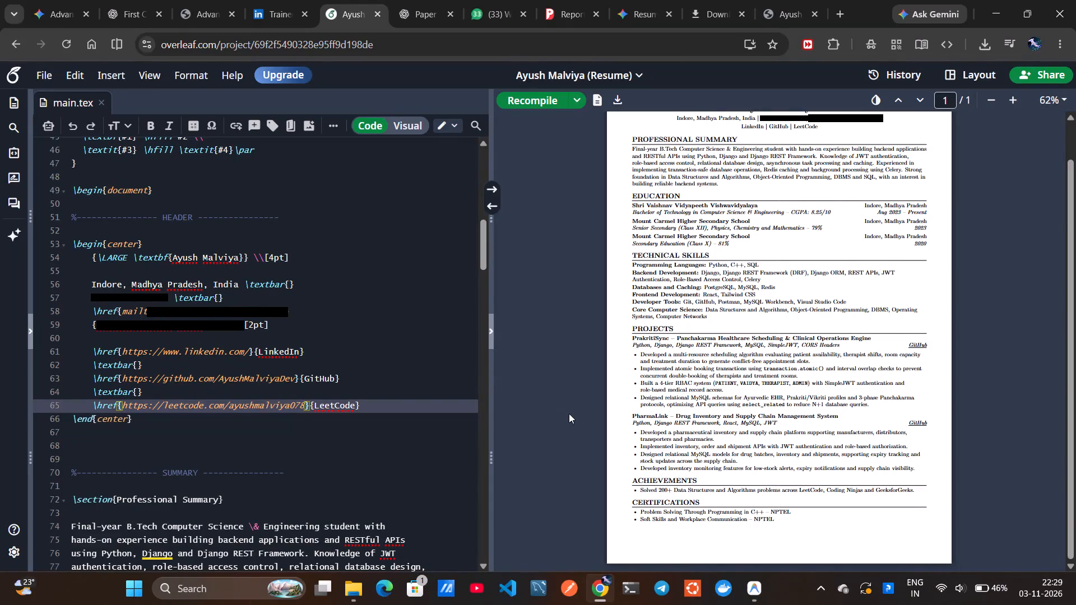
Recompile the resume and test the header's LeetCode link in the PDF preview.
{"action": "scroll", "coordinate": [569, 413], "scroll_direction": "up", "scroll_amount": 1}
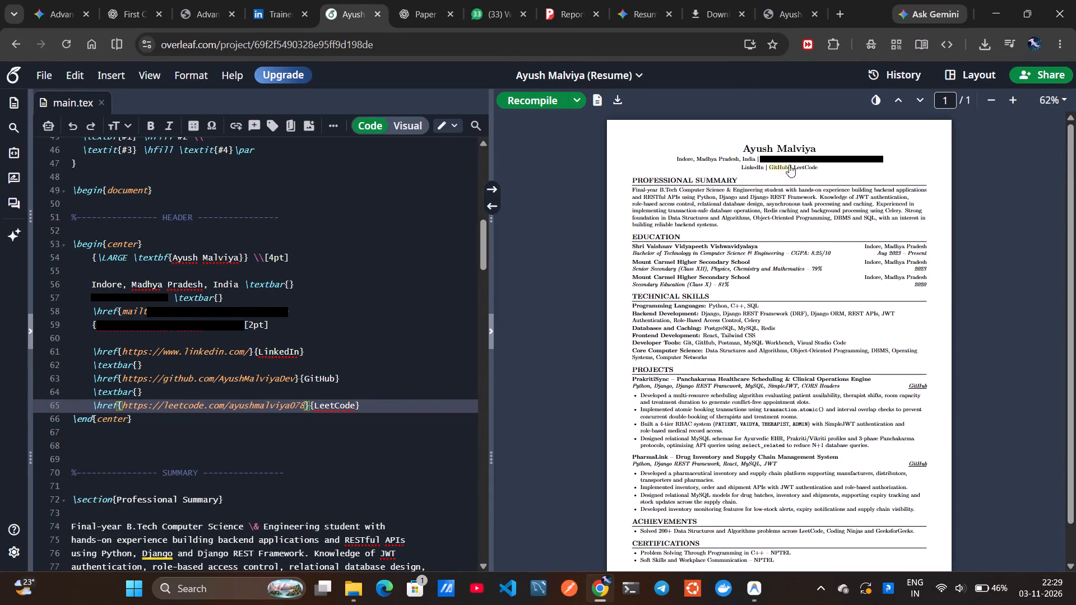
{"action": "left_click", "coordinate": [808, 170]}
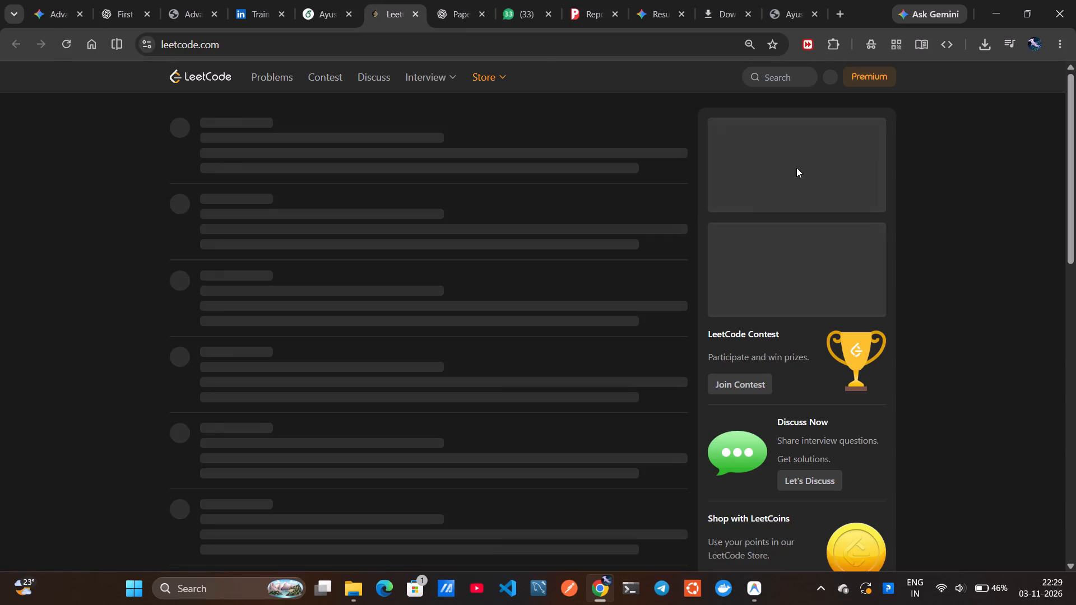
{"action": "left_click", "coordinate": [412, 14]}
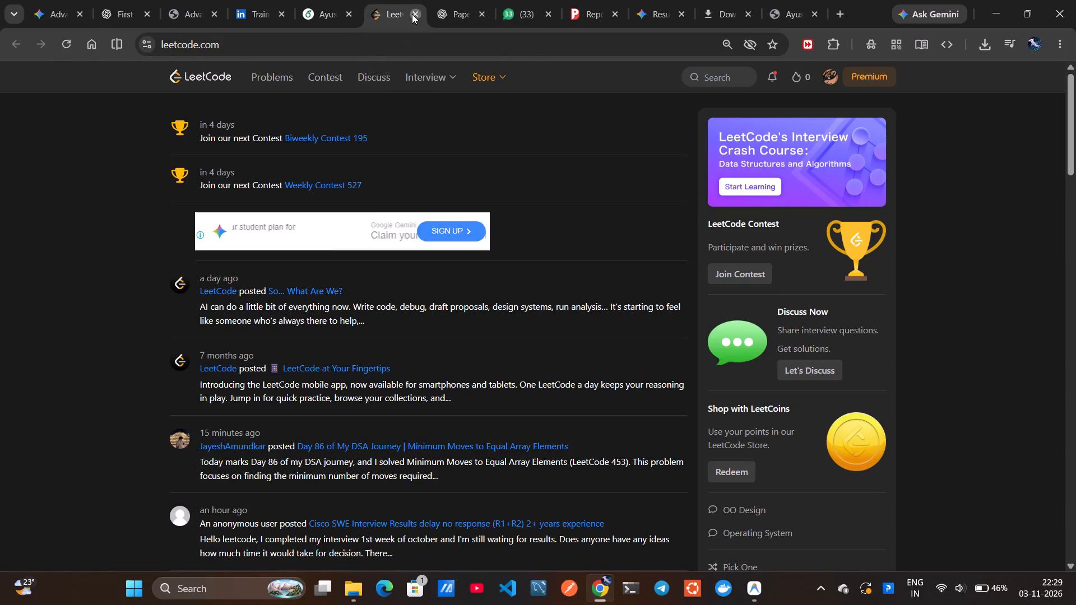
{"action": "left_click", "coordinate": [533, 99]}
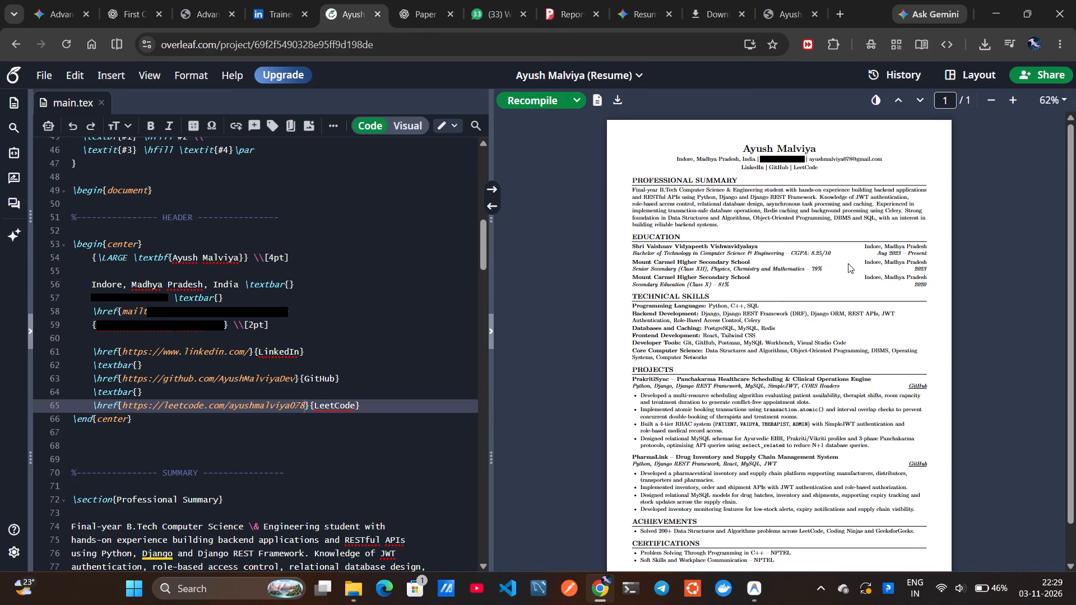
{"action": "left_click", "coordinate": [799, 167]}
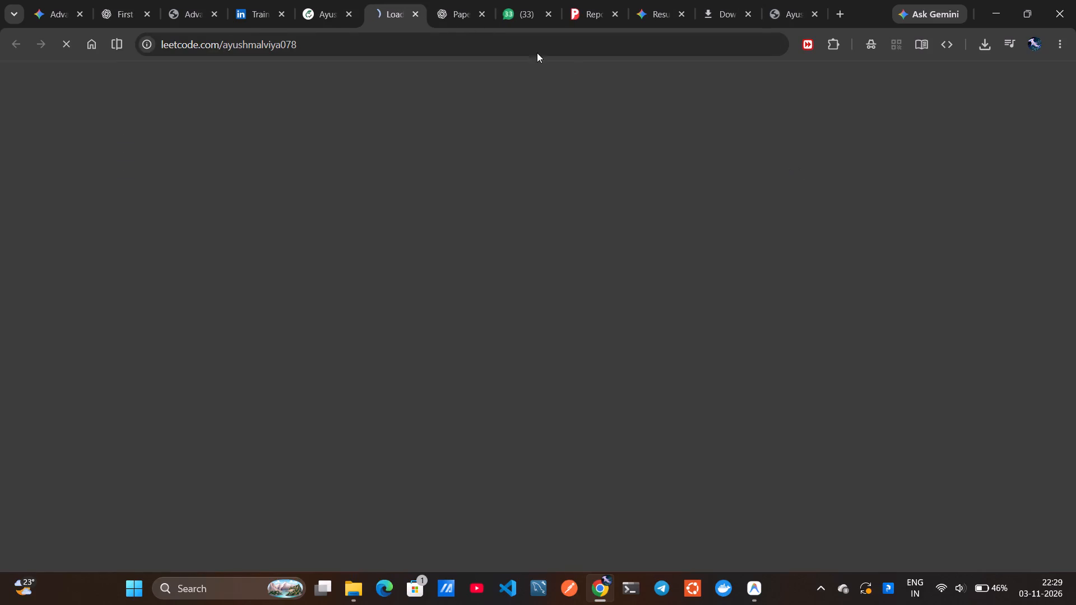
{"action": "left_click", "coordinate": [415, 12]}
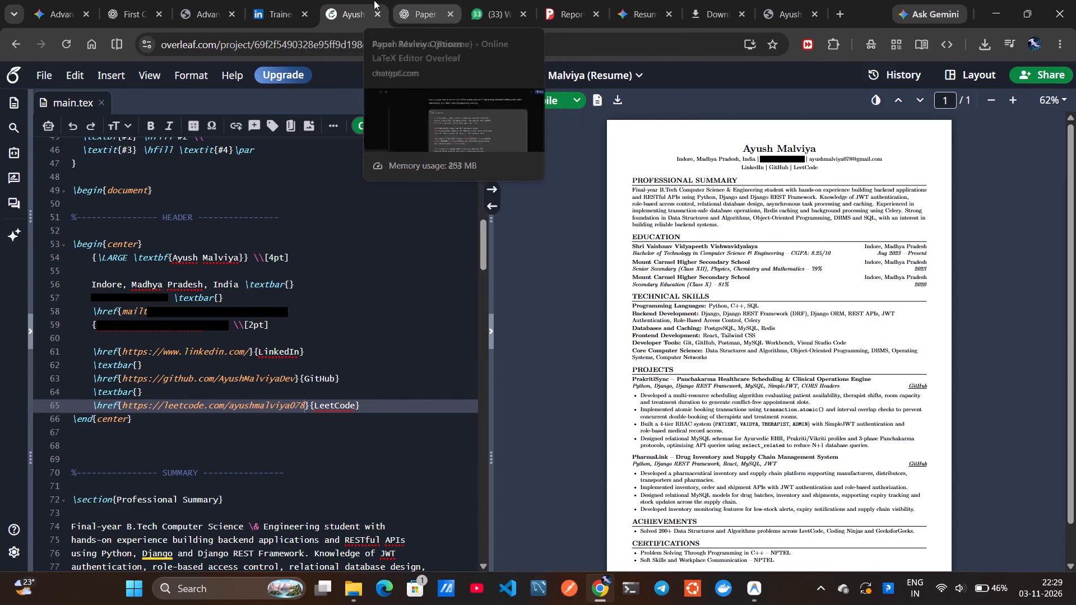
Open the account's own LinkedIn profile page and copy its URL.
{"action": "left_click", "coordinate": [268, 0]}
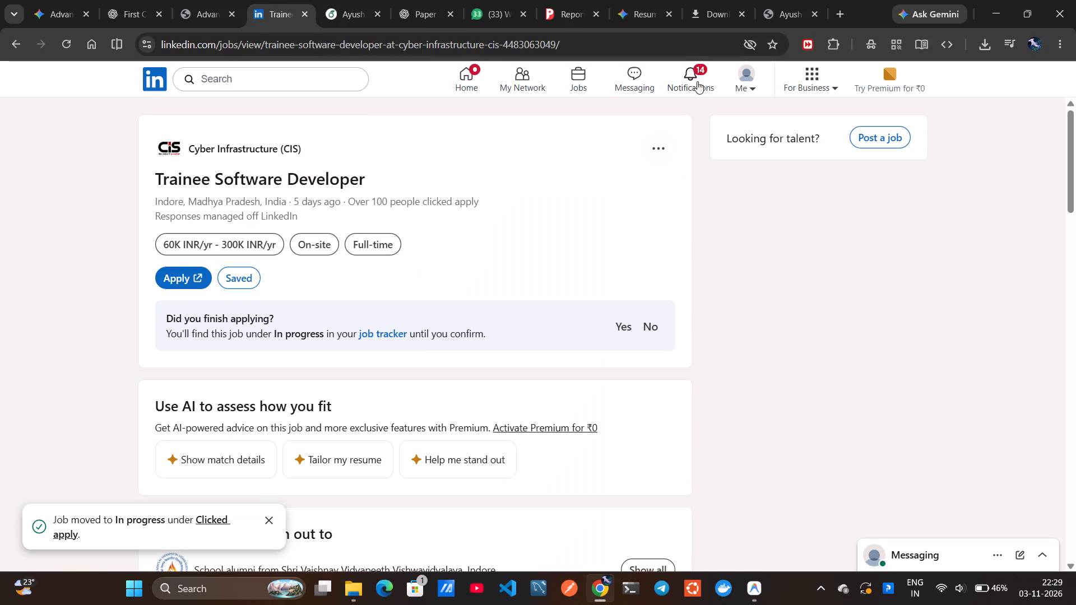
{"action": "left_click", "coordinate": [750, 72]}
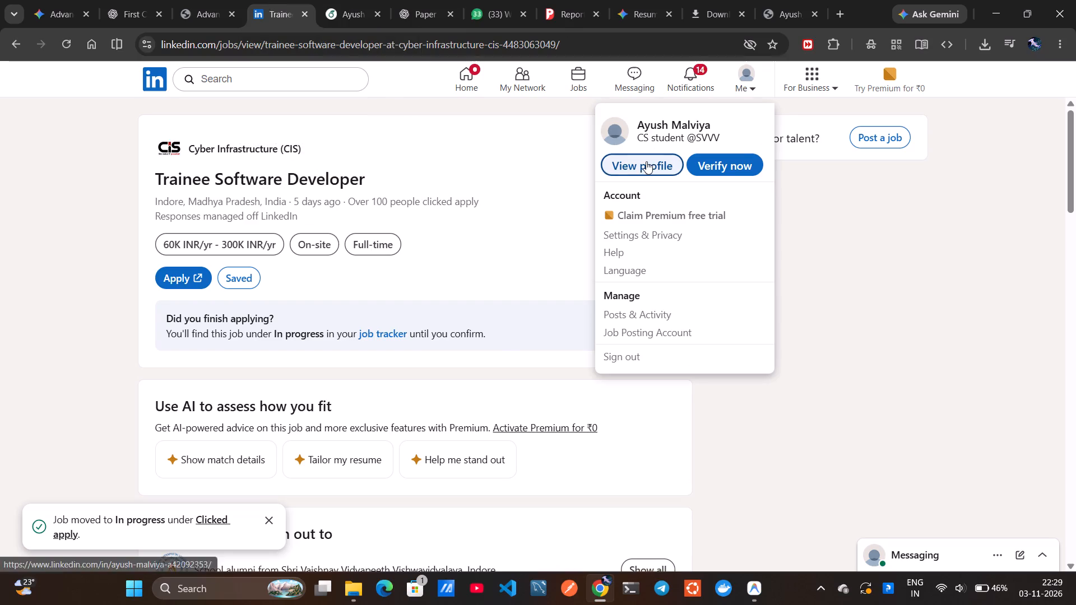
{"action": "left_click", "coordinate": [646, 161]}
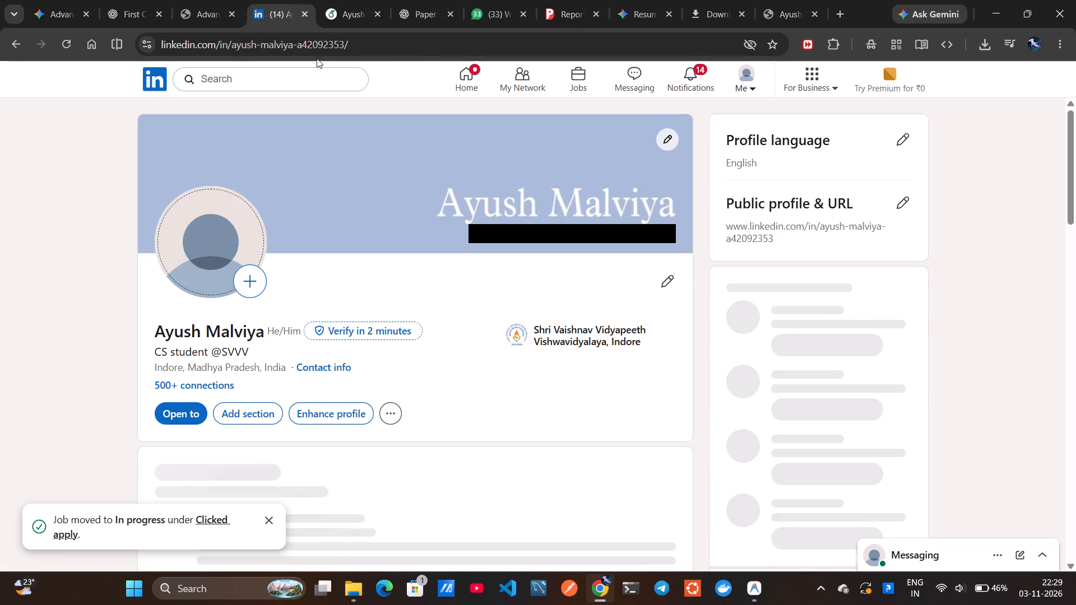
{"action": "left_click", "coordinate": [321, 49]}
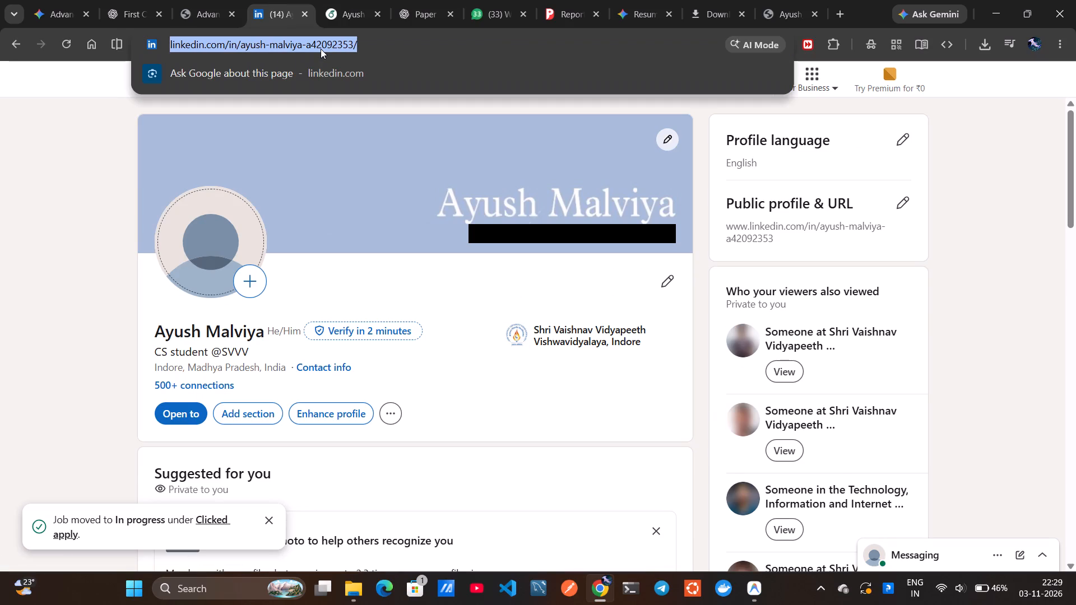
{"action": "key", "text": "ctrl+c"}
In Overleaf, replace the generic LinkedIn URL in the resume header's source with the copied profile URL and recompile.
{"action": "left_click", "coordinate": [341, 0]}
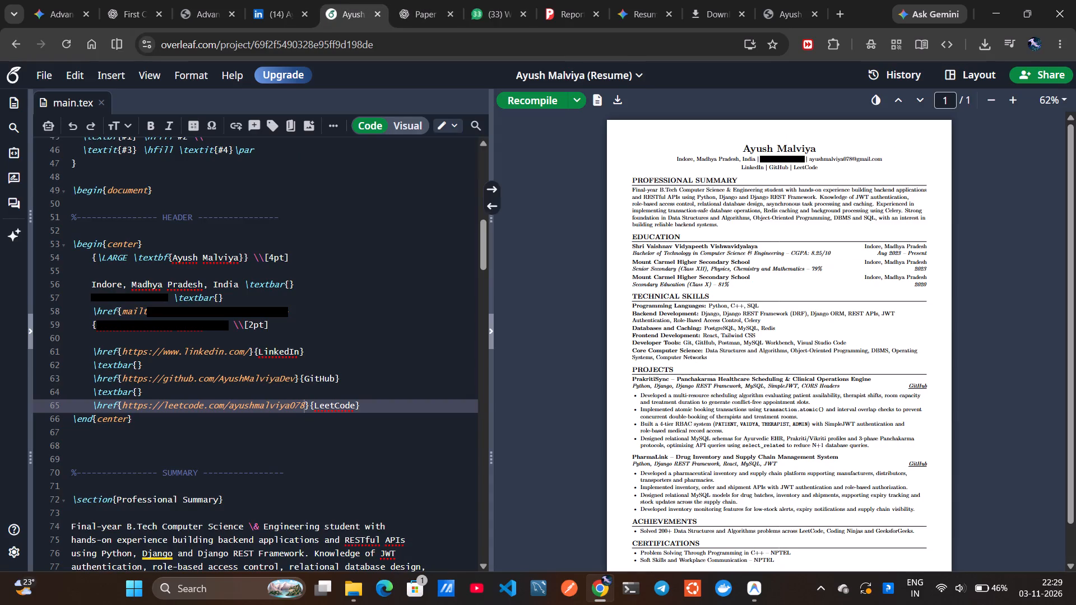
{"action": "left_click_drag", "start_coordinate": [123, 403], "coordinate": [301, 407]}
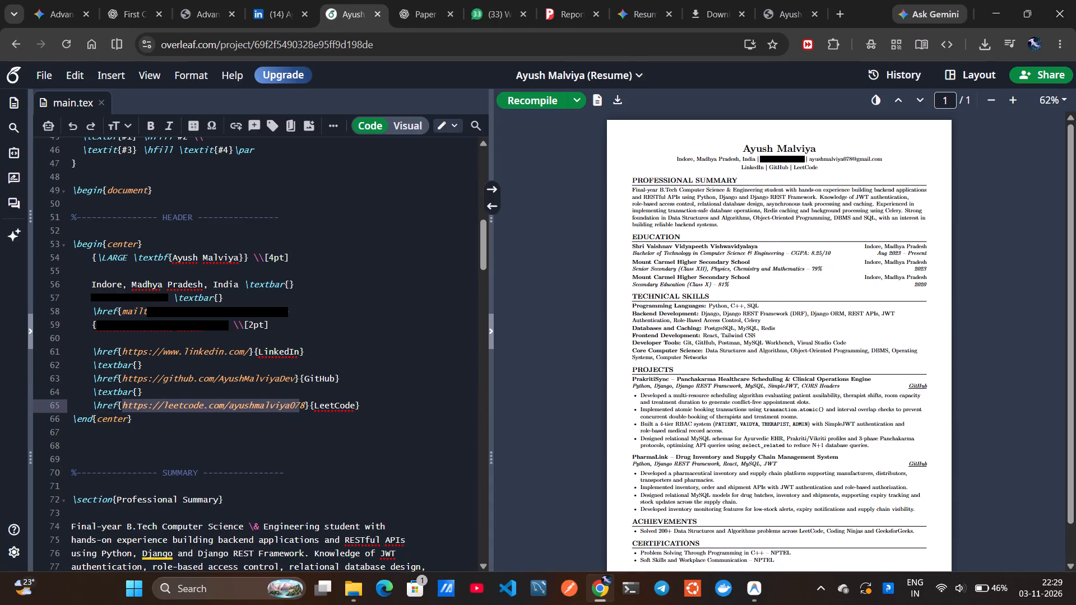
{"action": "left_click_drag", "start_coordinate": [301, 407], "coordinate": [284, 383]}
{"action": "left_click_drag", "start_coordinate": [249, 354], "coordinate": [247, 348]}
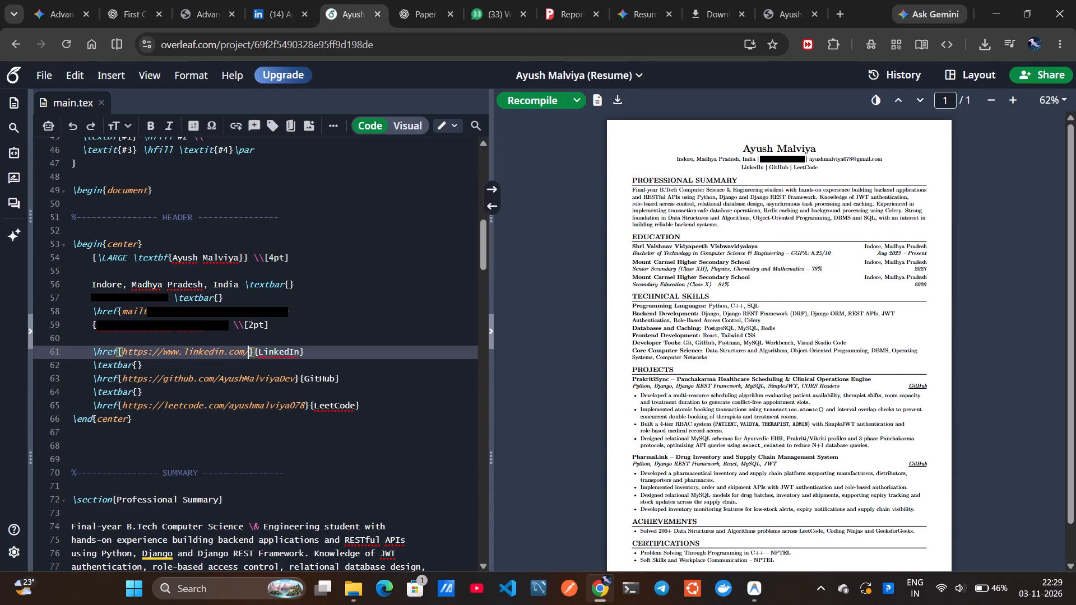
{"action": "left_click_drag", "start_coordinate": [247, 348], "coordinate": [122, 354]}
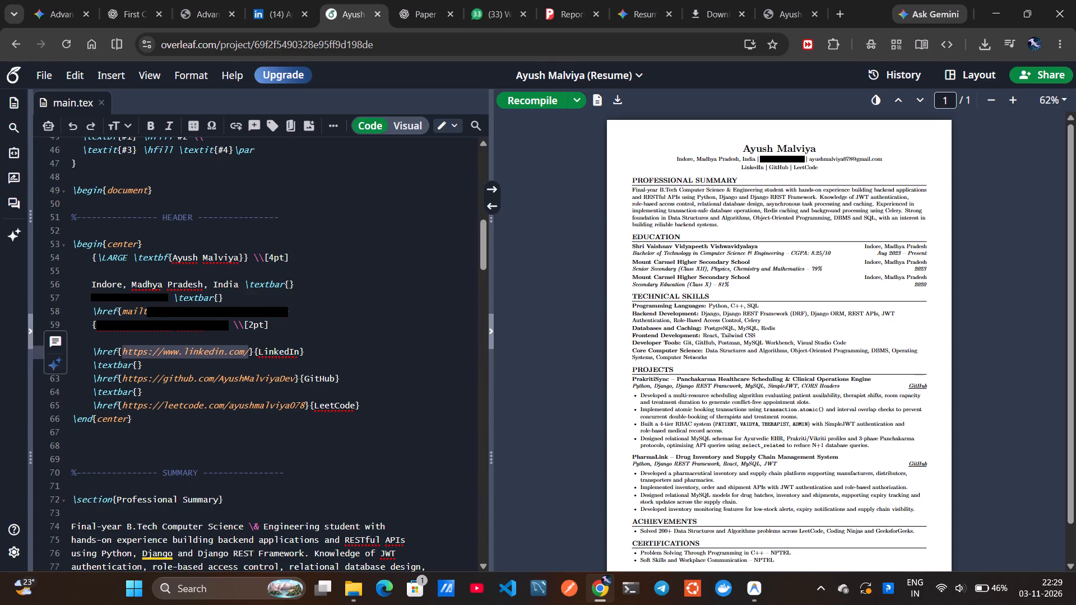
{"action": "key", "text": "ctrl+v"}
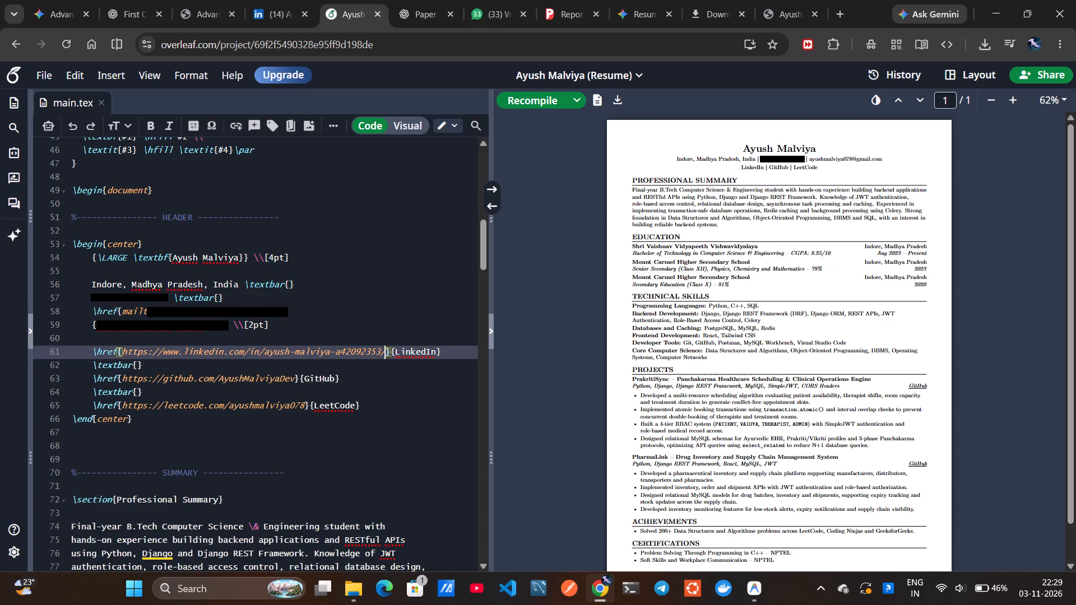
{"action": "key", "text": "ctrl+Return"}
Test the header's LinkedIn link in the compiled resume preview.
{"action": "left_click", "coordinate": [754, 167]}
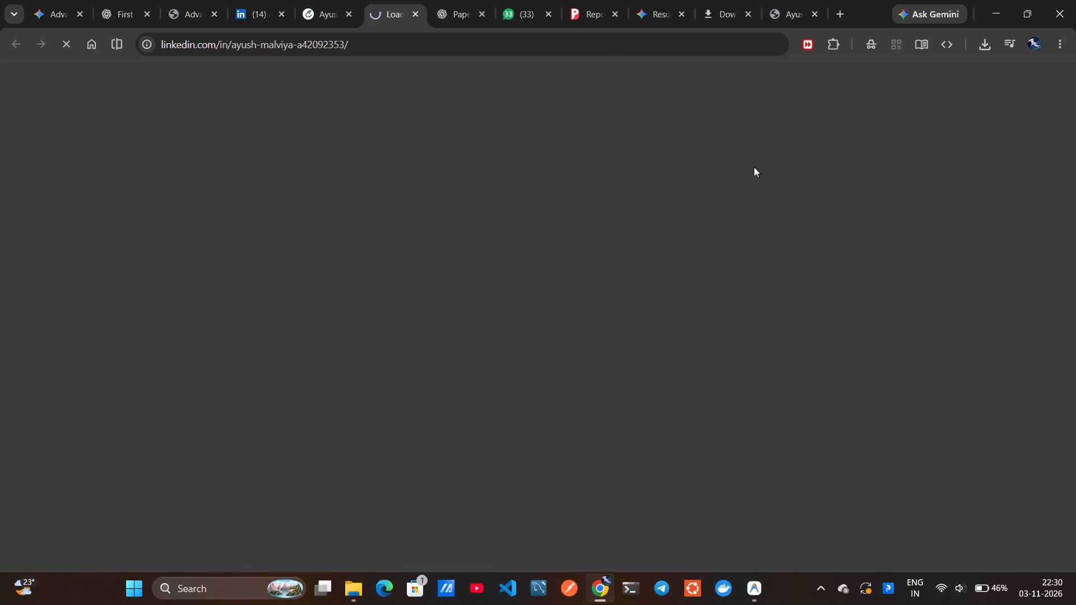
{"action": "left_click", "coordinate": [415, 11]}
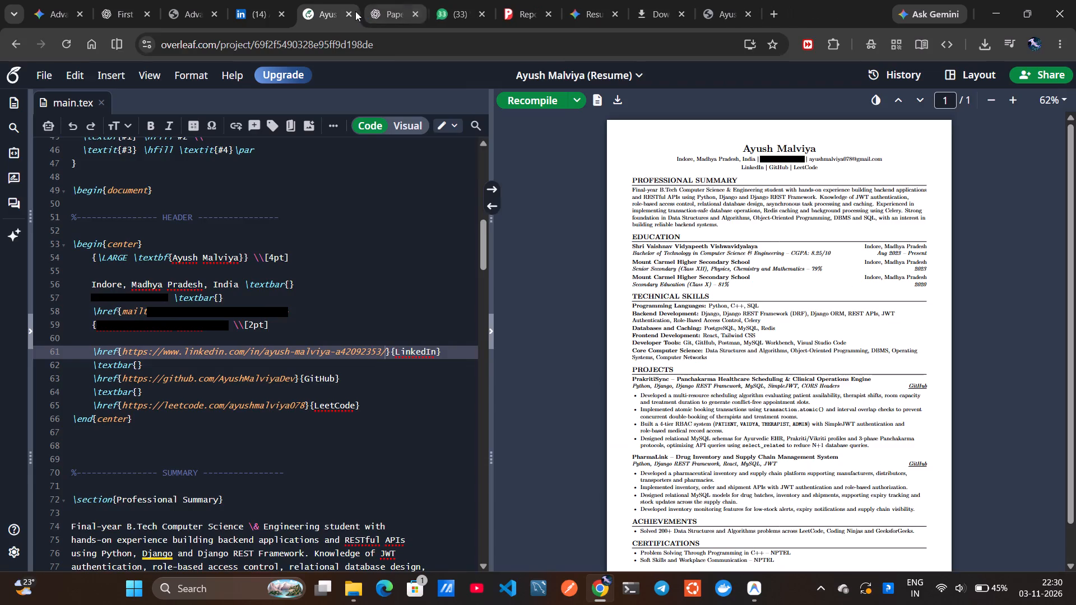
Review the parsed skills, work history, education, certifications, achievements and projects in the MyPerfectResume report.
{"action": "left_click", "coordinate": [523, 0]}
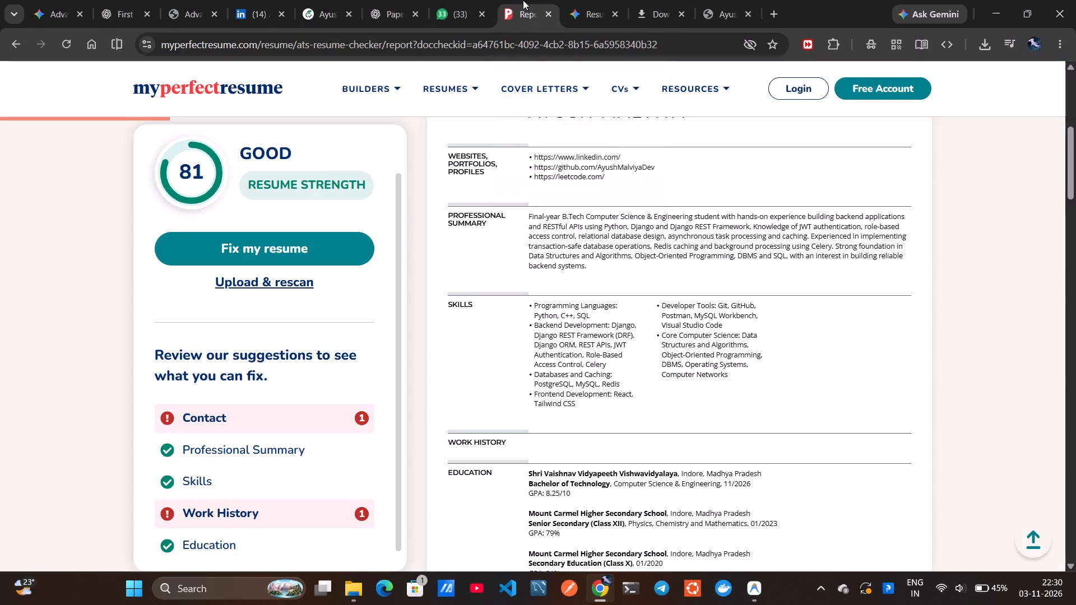
{"action": "scroll", "coordinate": [524, 233], "scroll_direction": "down", "scroll_amount": 2}
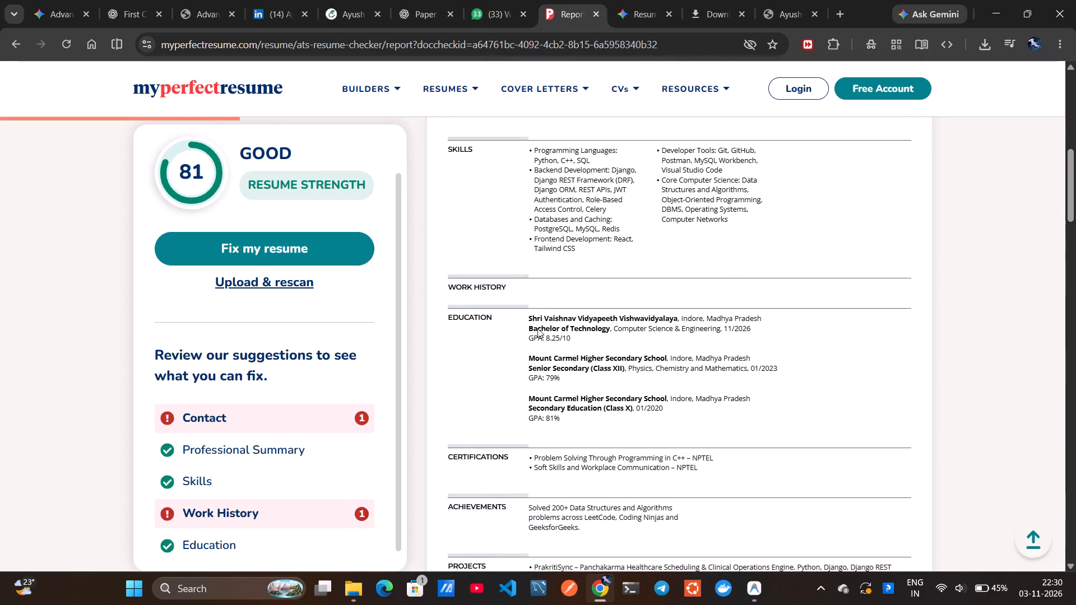
{"action": "scroll", "coordinate": [537, 328], "scroll_direction": "down", "scroll_amount": 2}
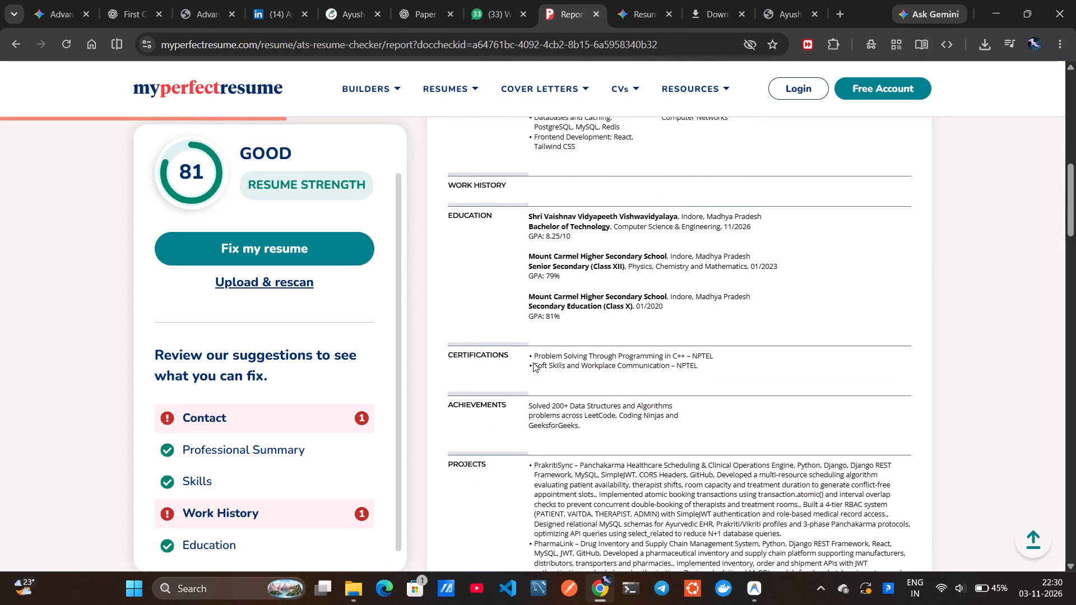
{"action": "scroll", "coordinate": [533, 362], "scroll_direction": "down", "scroll_amount": 1}
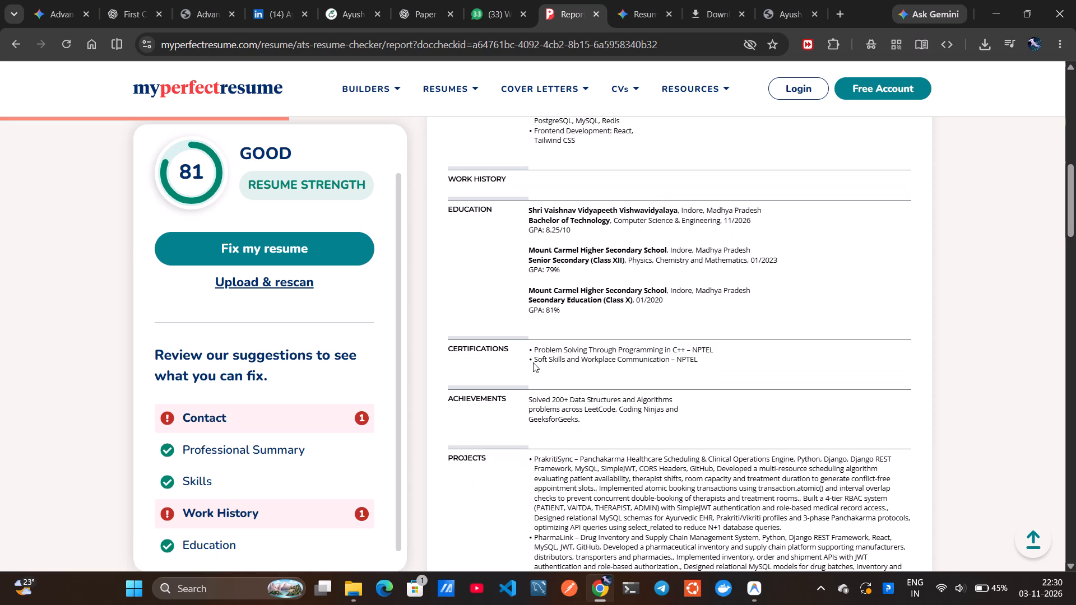
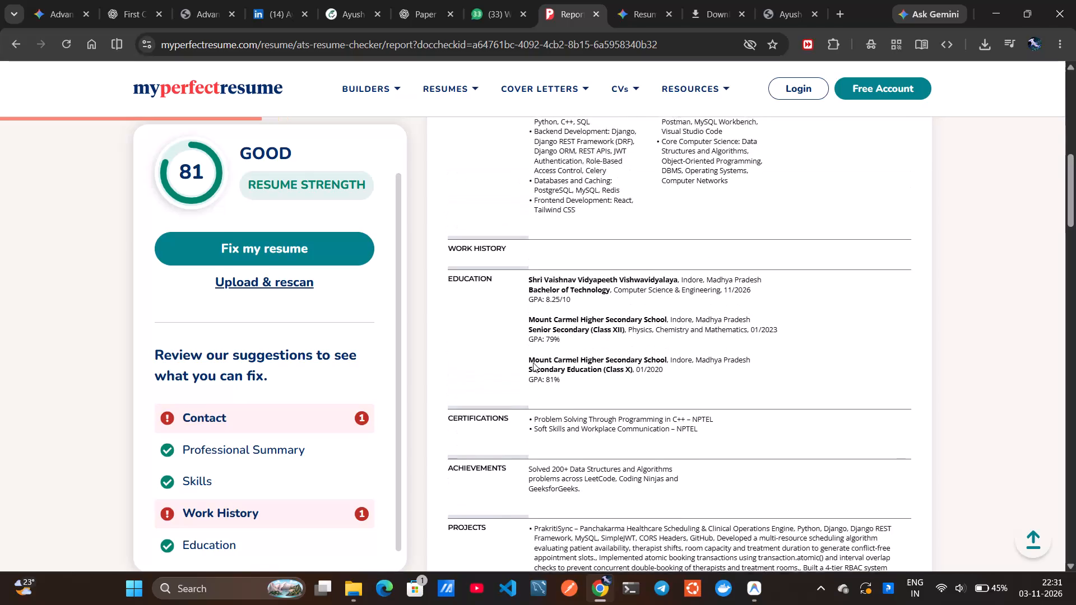
Review the MyPerfectResume report's flagged Contact item, the parsed resume and the improvement advice on summary statement and measurable results.
{"action": "left_click", "coordinate": [252, 423]}
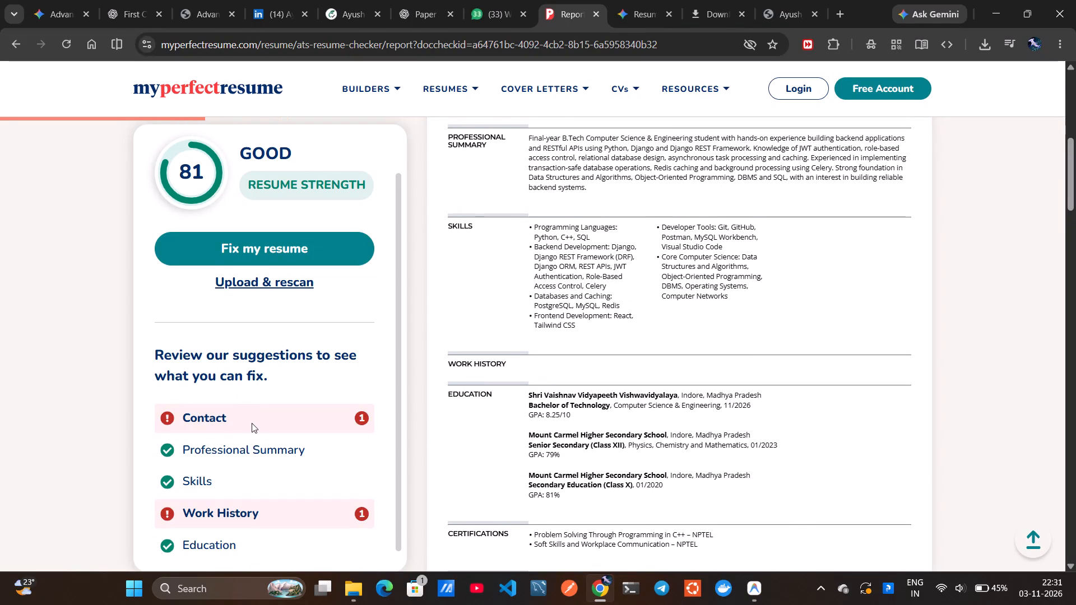
{"action": "scroll", "coordinate": [252, 423], "scroll_direction": "down", "scroll_amount": 2}
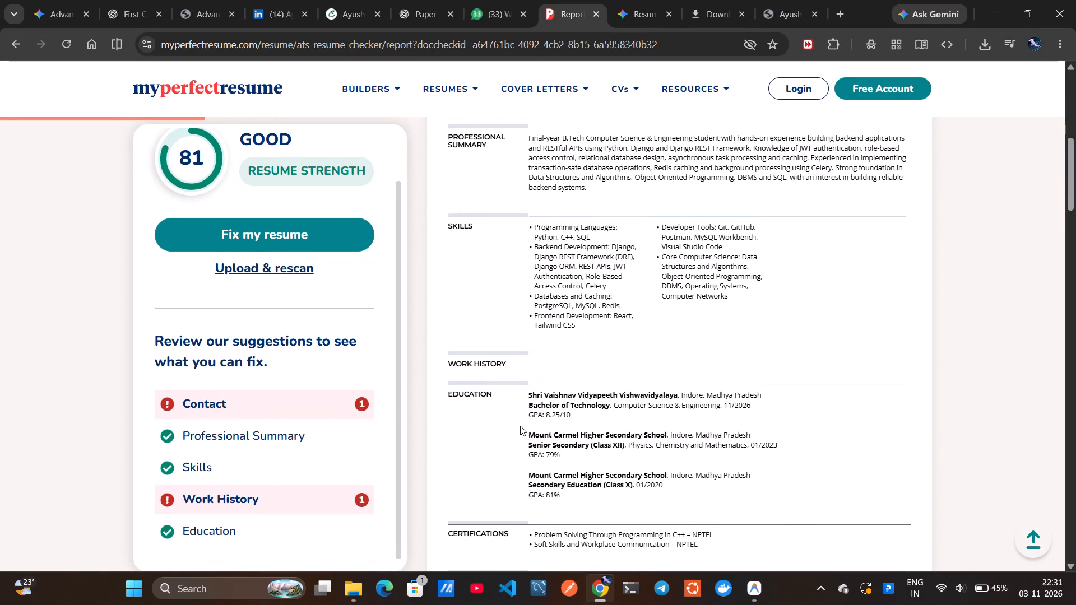
{"action": "scroll", "coordinate": [520, 426], "scroll_direction": "down", "scroll_amount": 2}
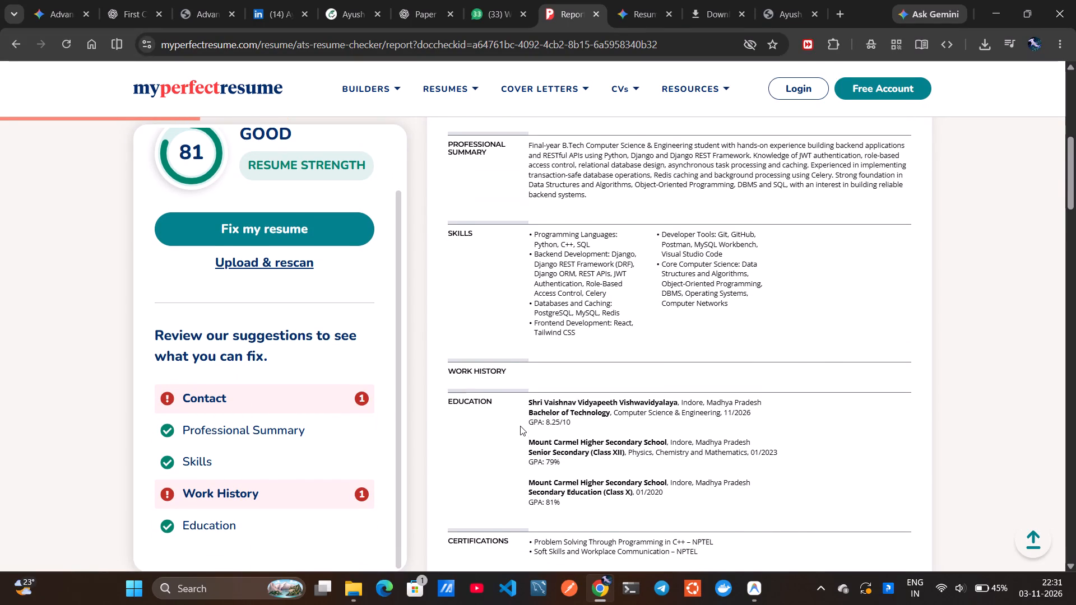
{"action": "scroll", "coordinate": [520, 426], "scroll_direction": "down", "scroll_amount": 7}
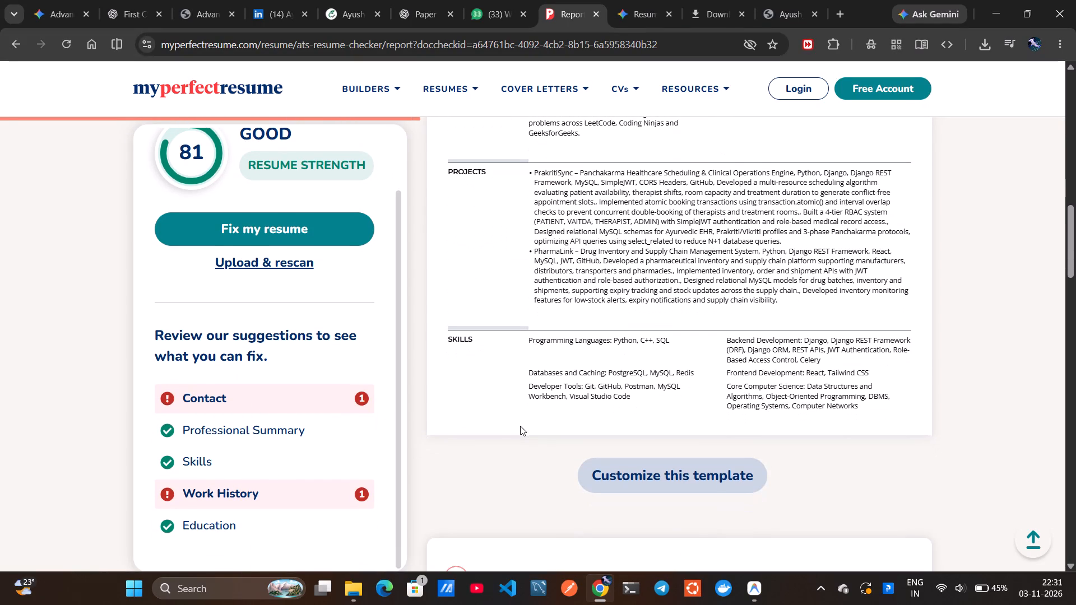
{"action": "scroll", "coordinate": [520, 426], "scroll_direction": "down", "scroll_amount": 5}
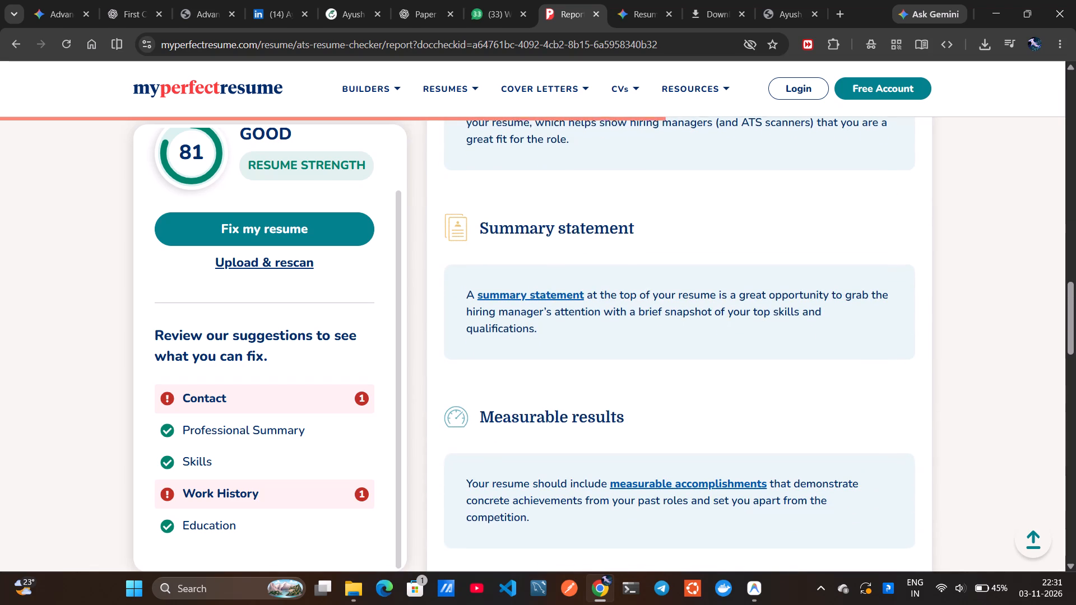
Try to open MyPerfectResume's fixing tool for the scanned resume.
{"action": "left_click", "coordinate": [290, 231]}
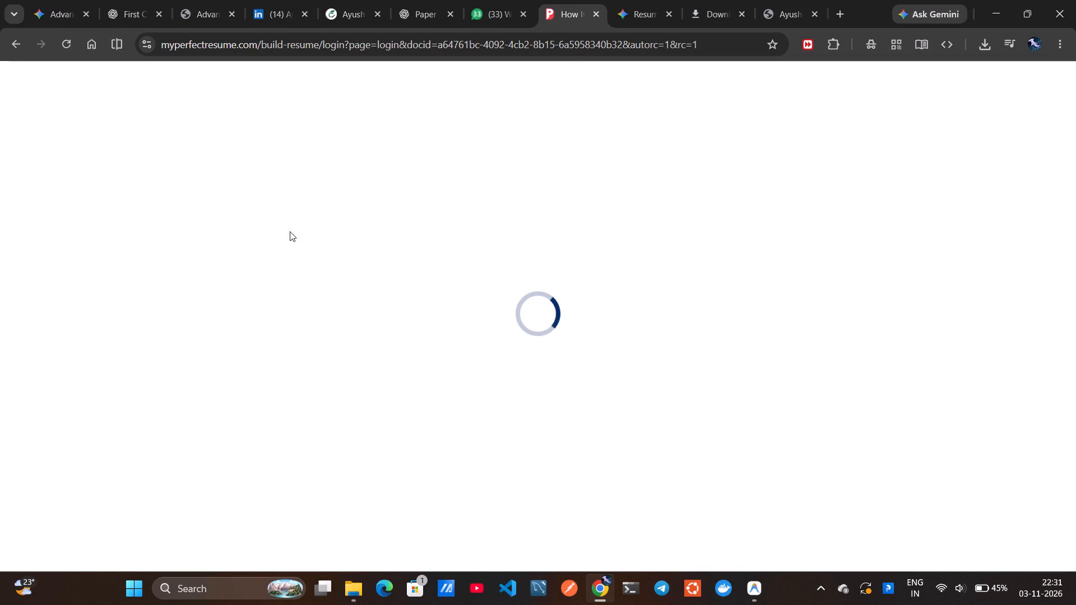
Switch to Overleaf and download the compiled resume with the corrected LinkedIn link as a PDF.
{"action": "left_click", "coordinate": [368, 0]}
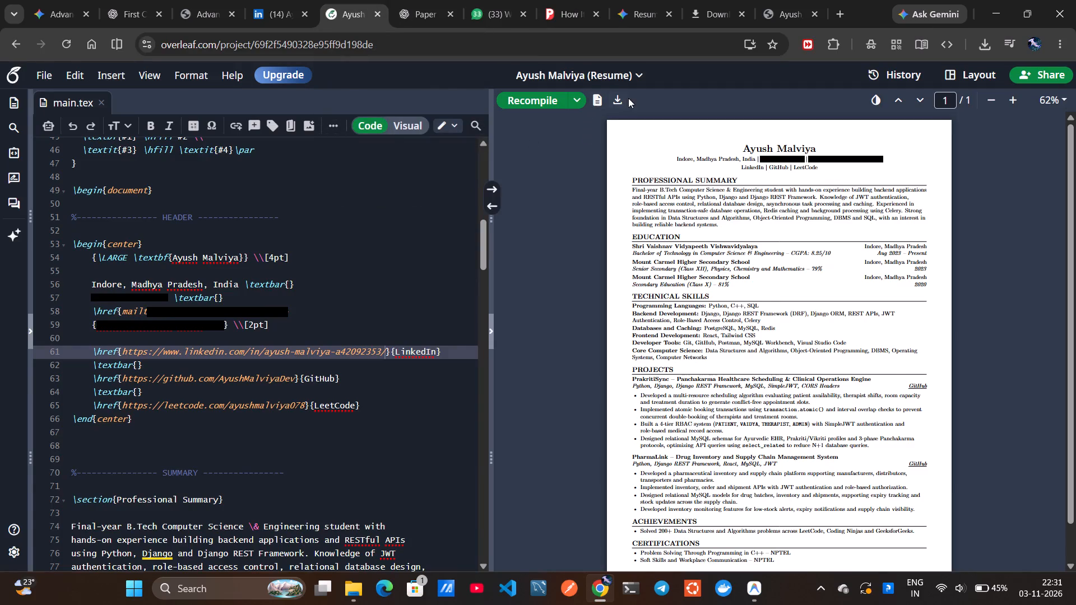
{"action": "left_click", "coordinate": [623, 98]}
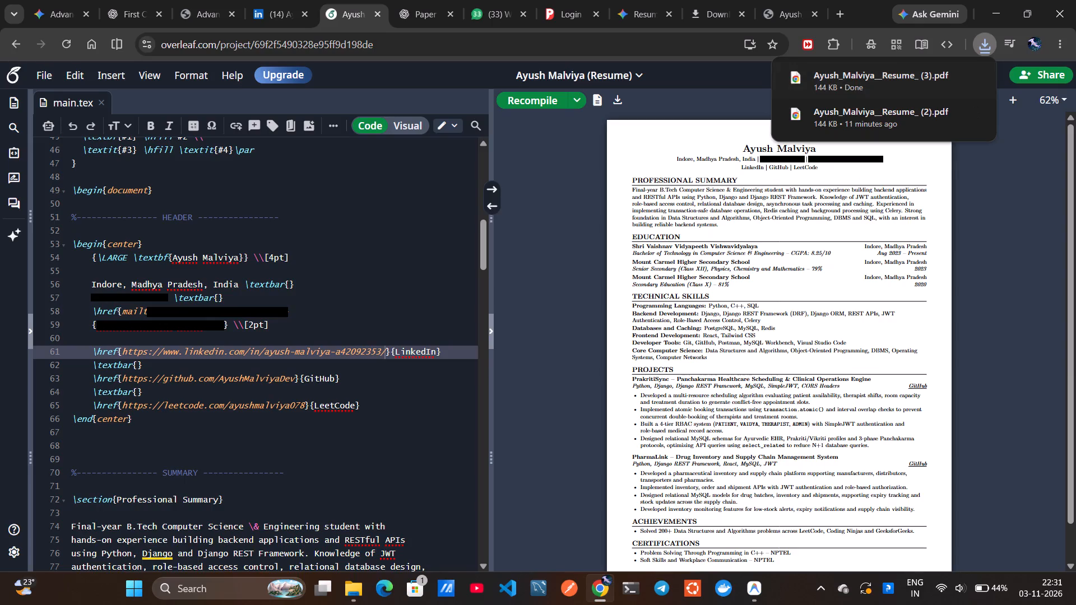
{"action": "scroll", "coordinate": [817, 260], "scroll_direction": "right", "scroll_amount": 1}
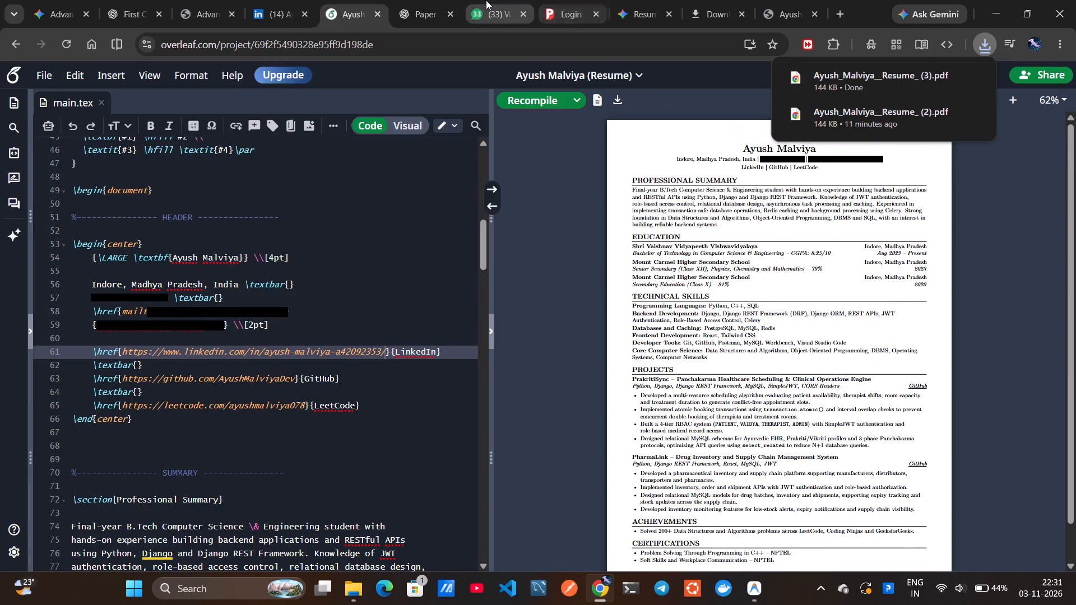